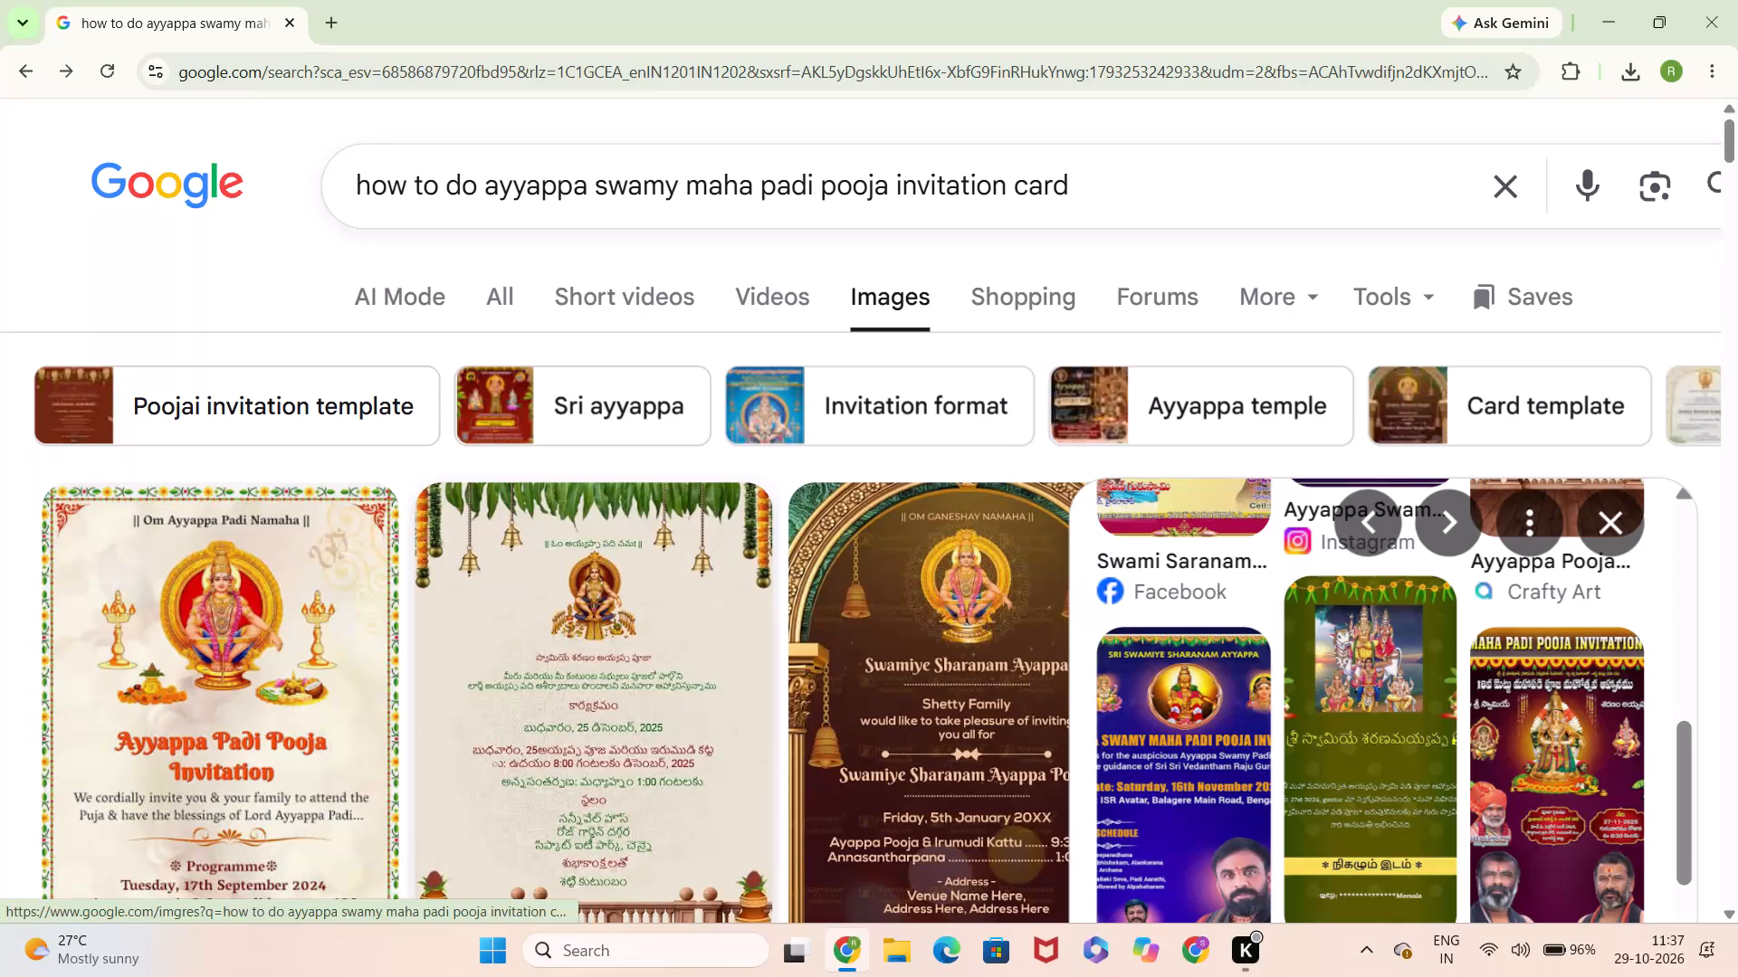
Open the Deep Learning Cep presentation from the Downloads folder in PowerPoint and enable editing.
left_click(896, 951)
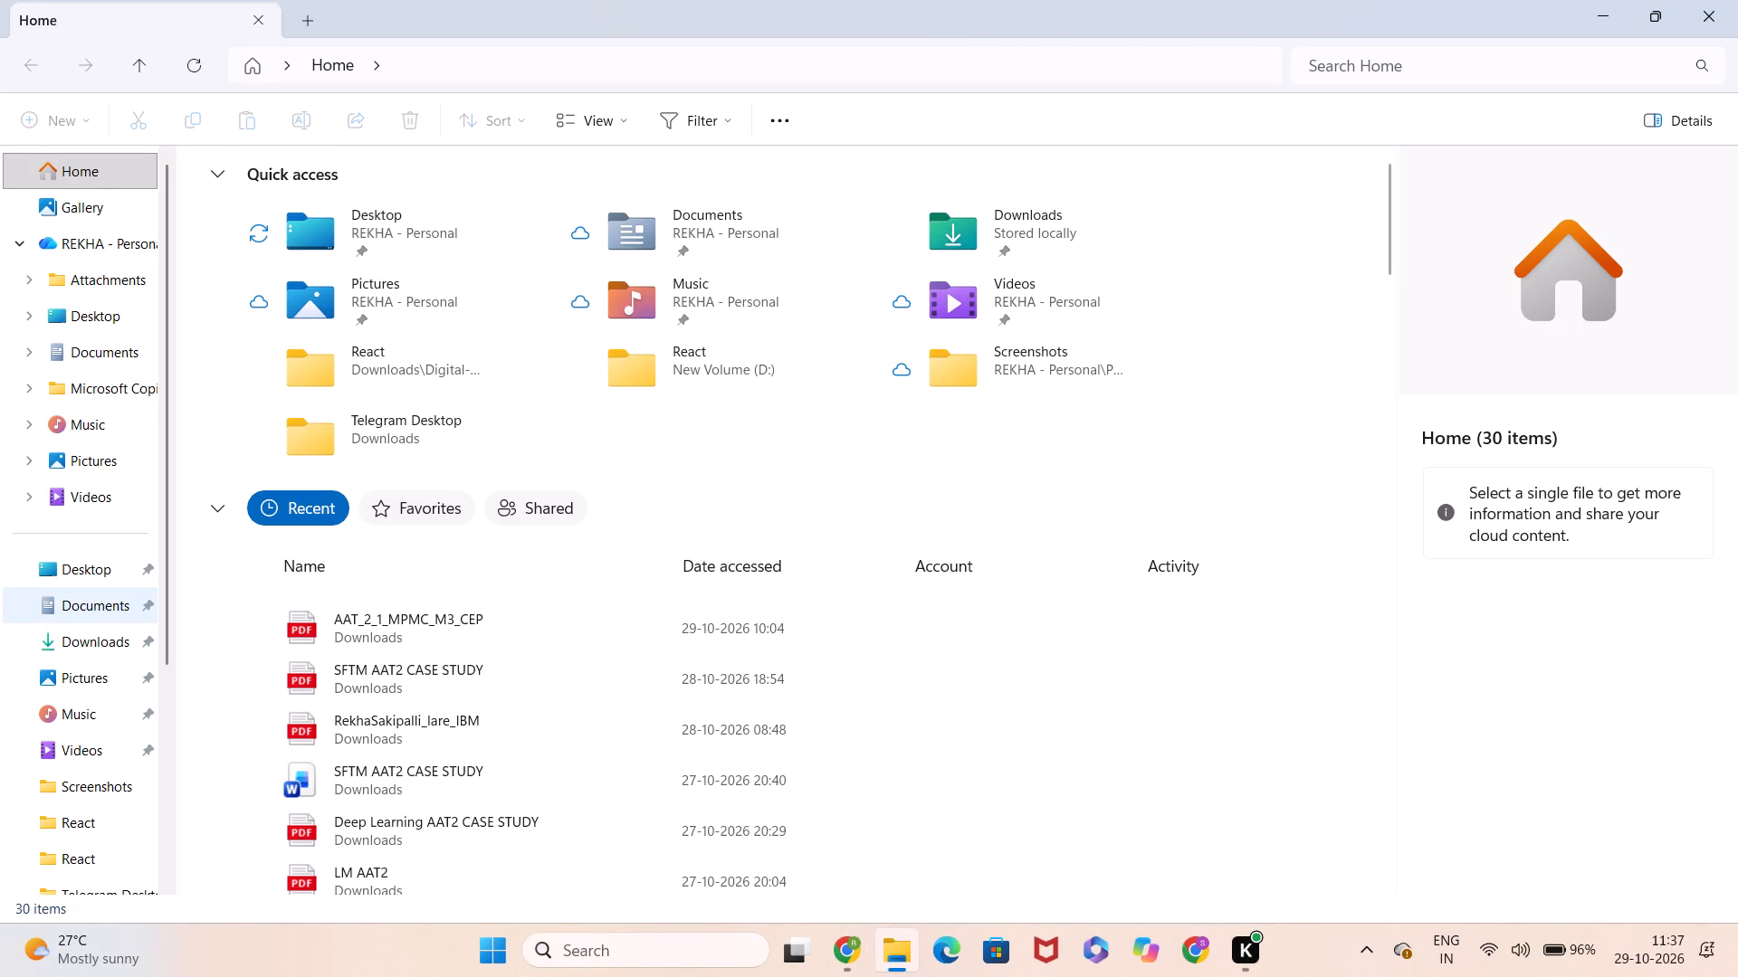
double_click(110, 623)
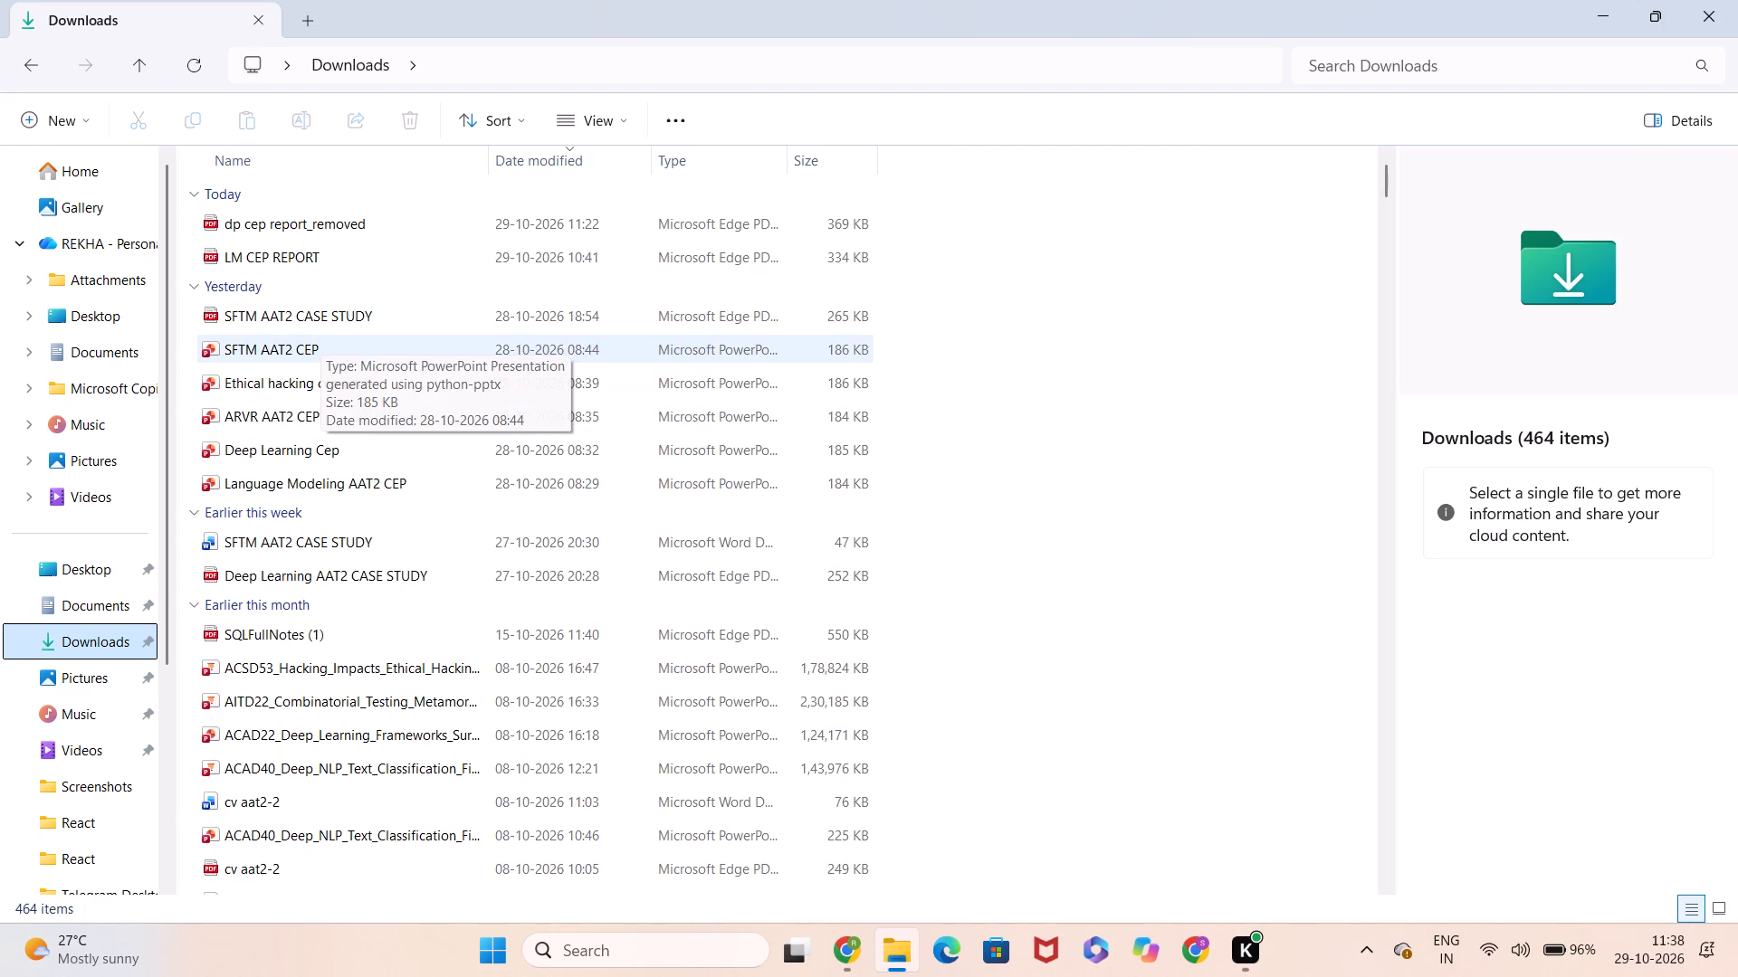
double_click(308, 441)
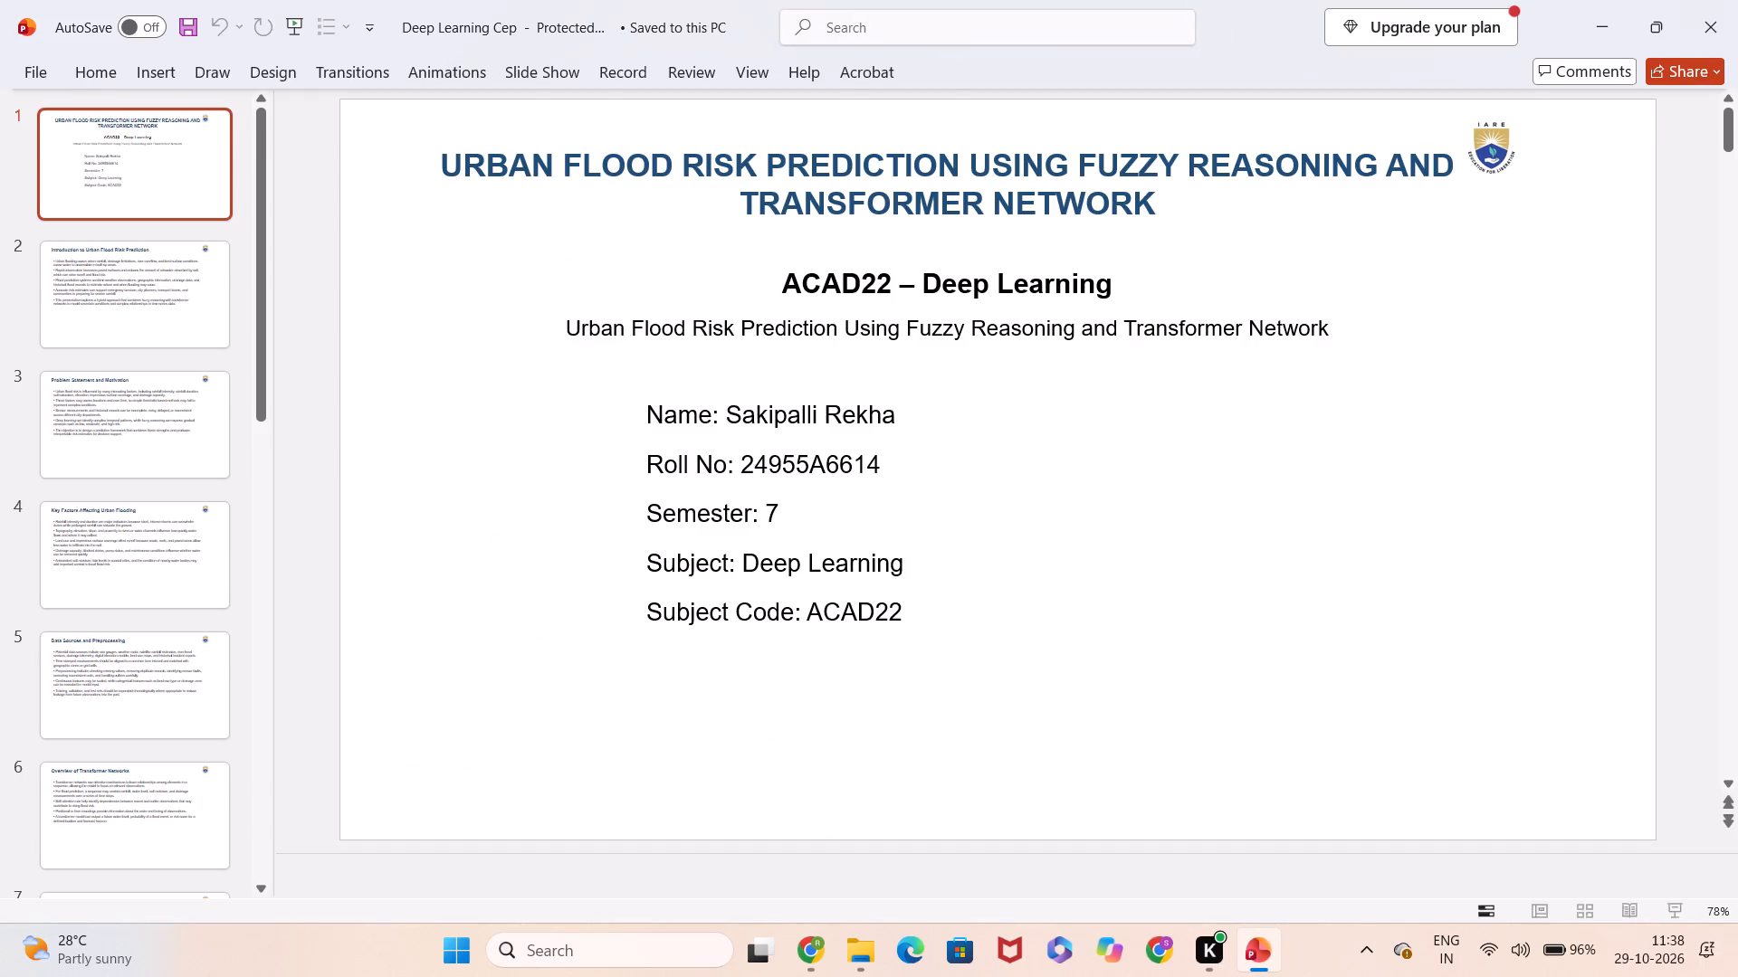
scroll(957, 413, "up", 3)
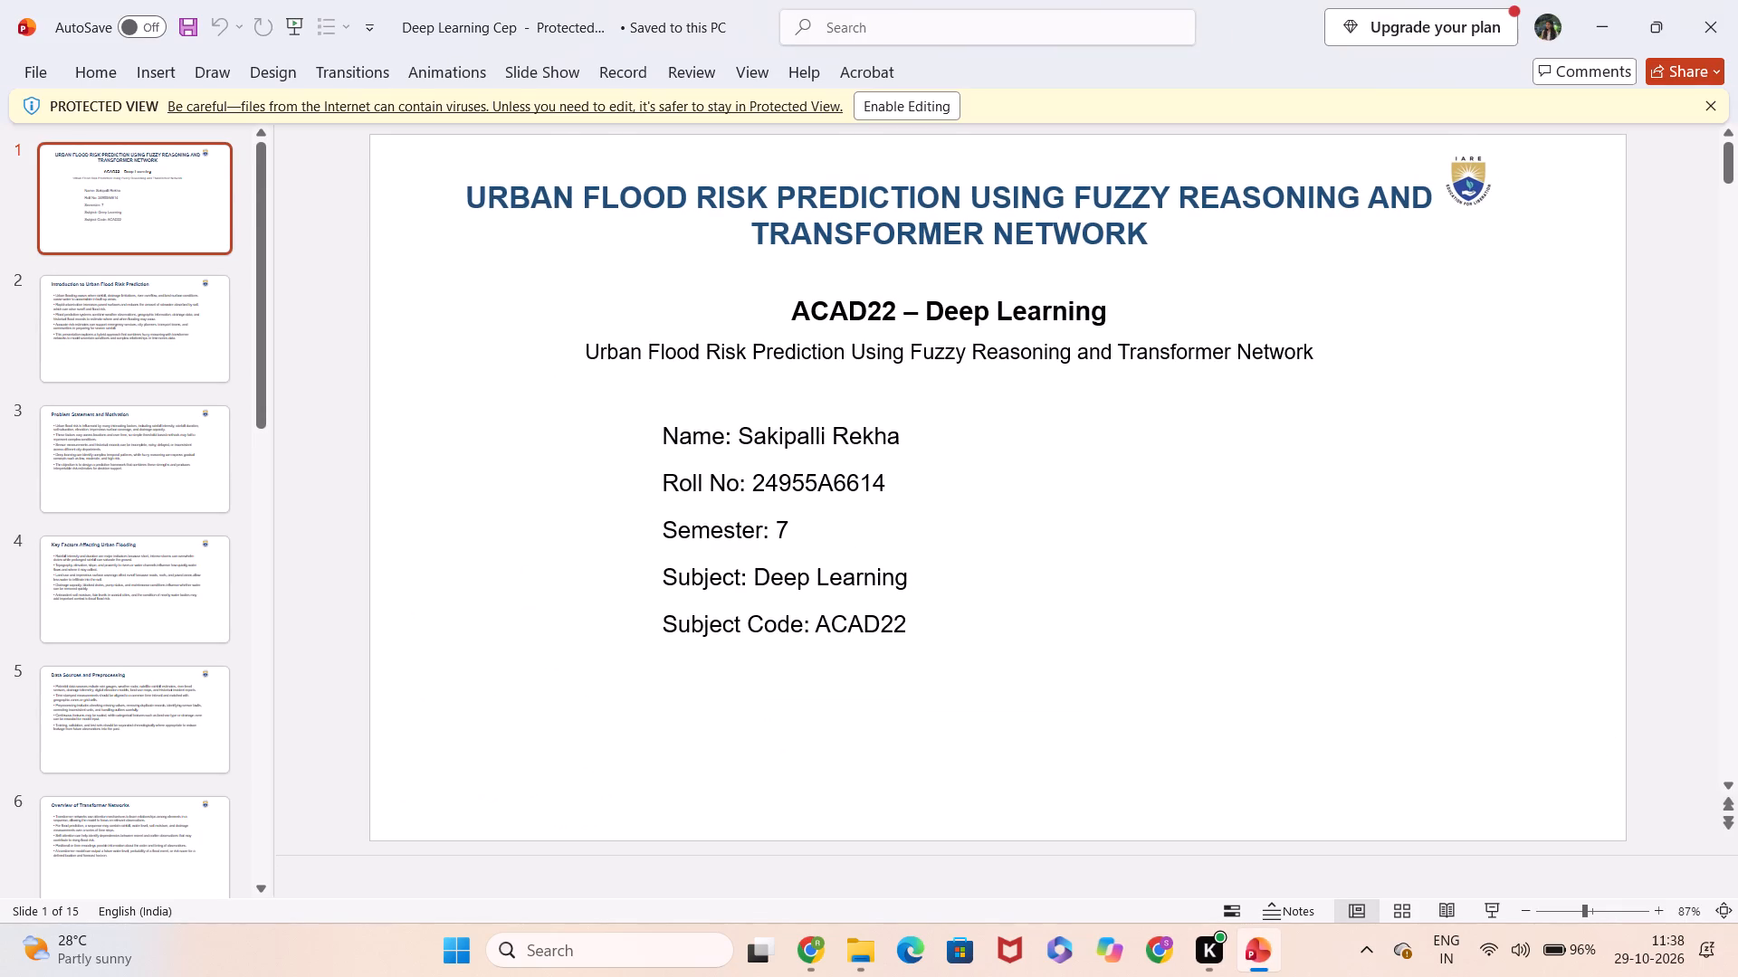
left_click(928, 112)
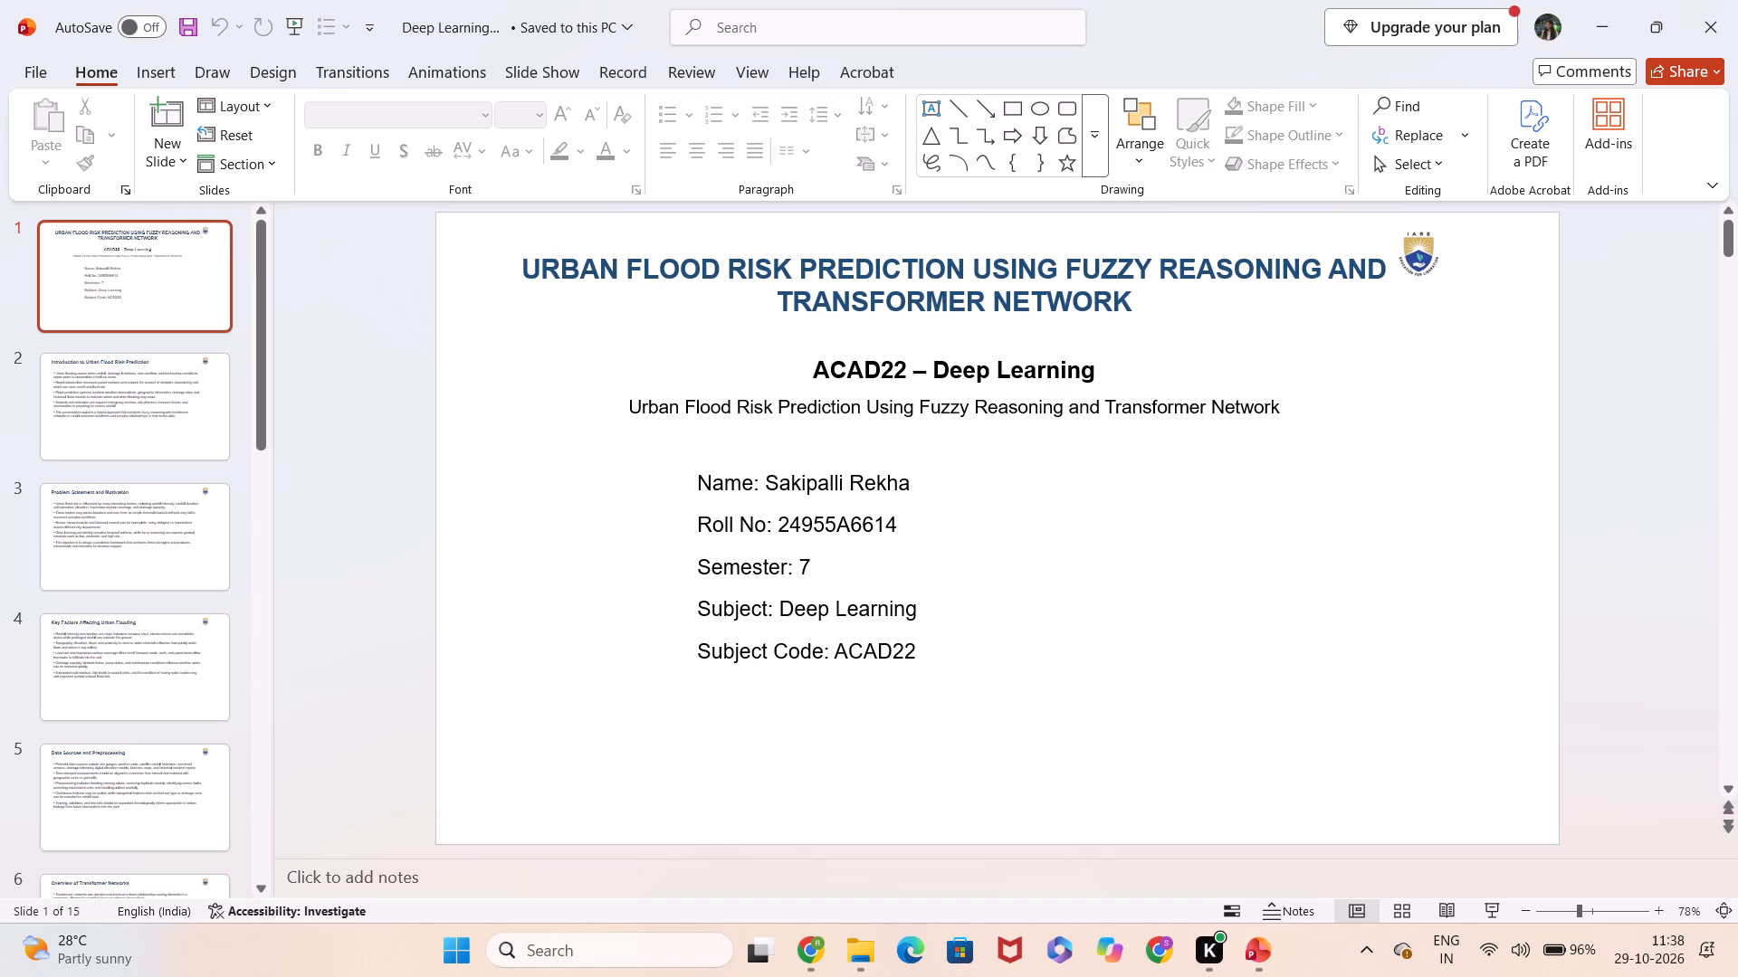
scroll(71, 631, "down", 12)
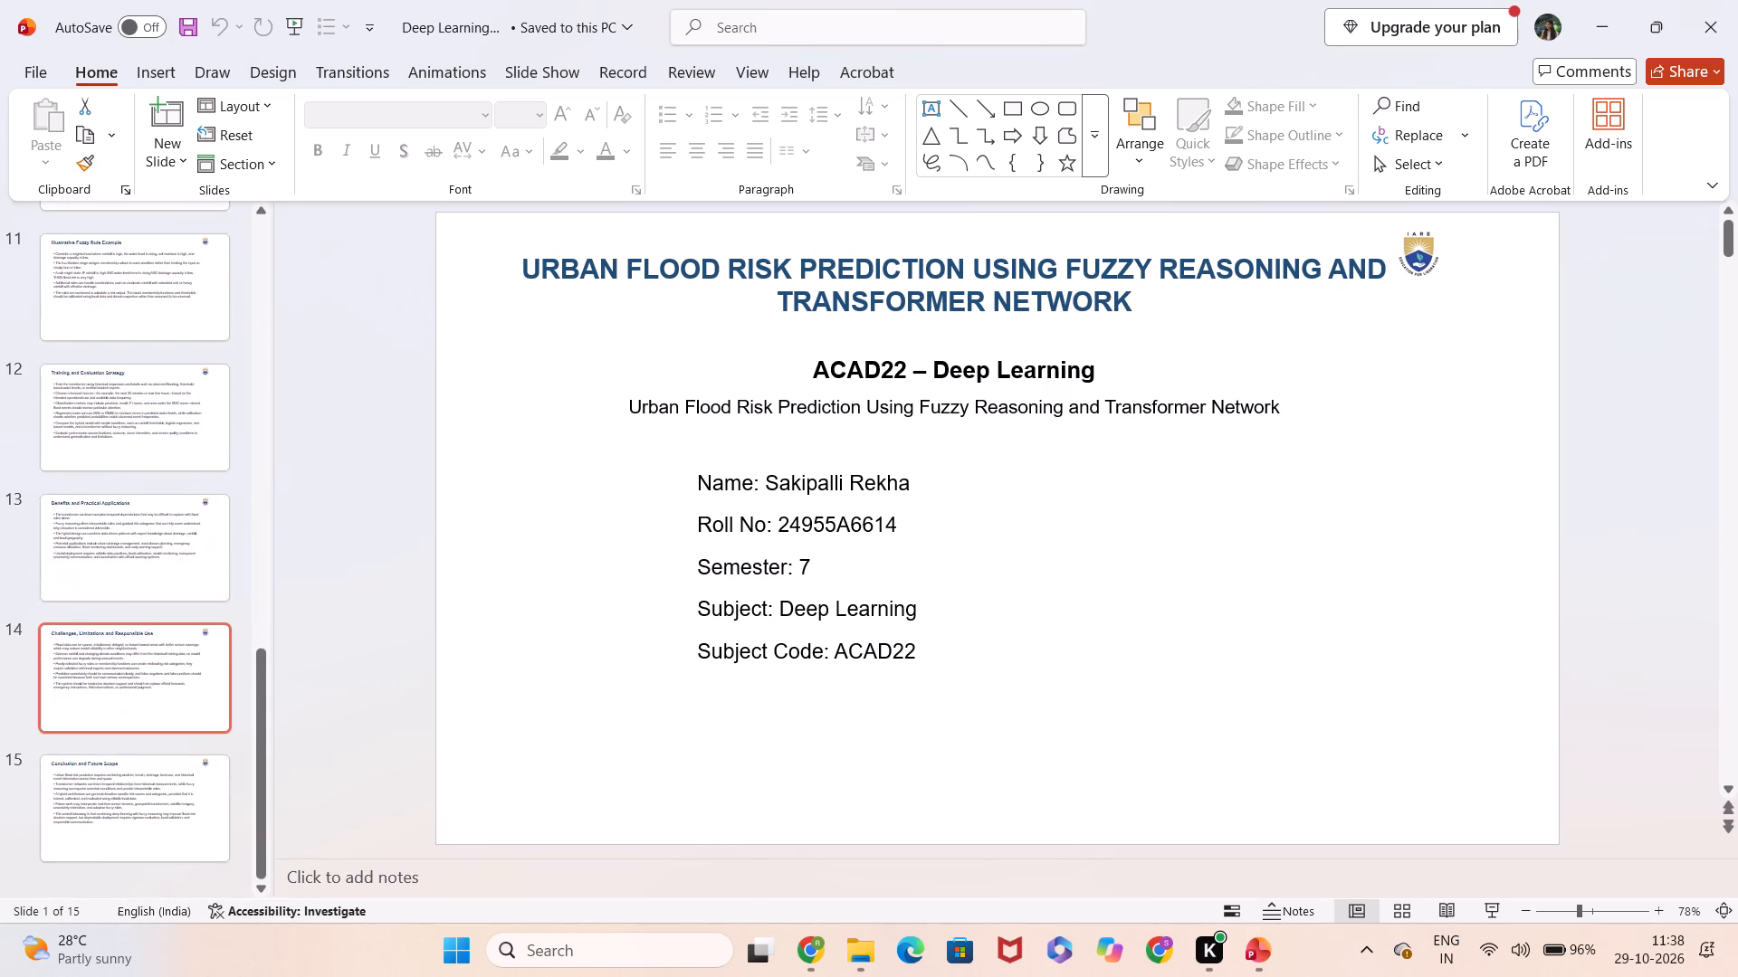
scroll(71, 631, "down", 2)
scroll(71, 631, "up", 12)
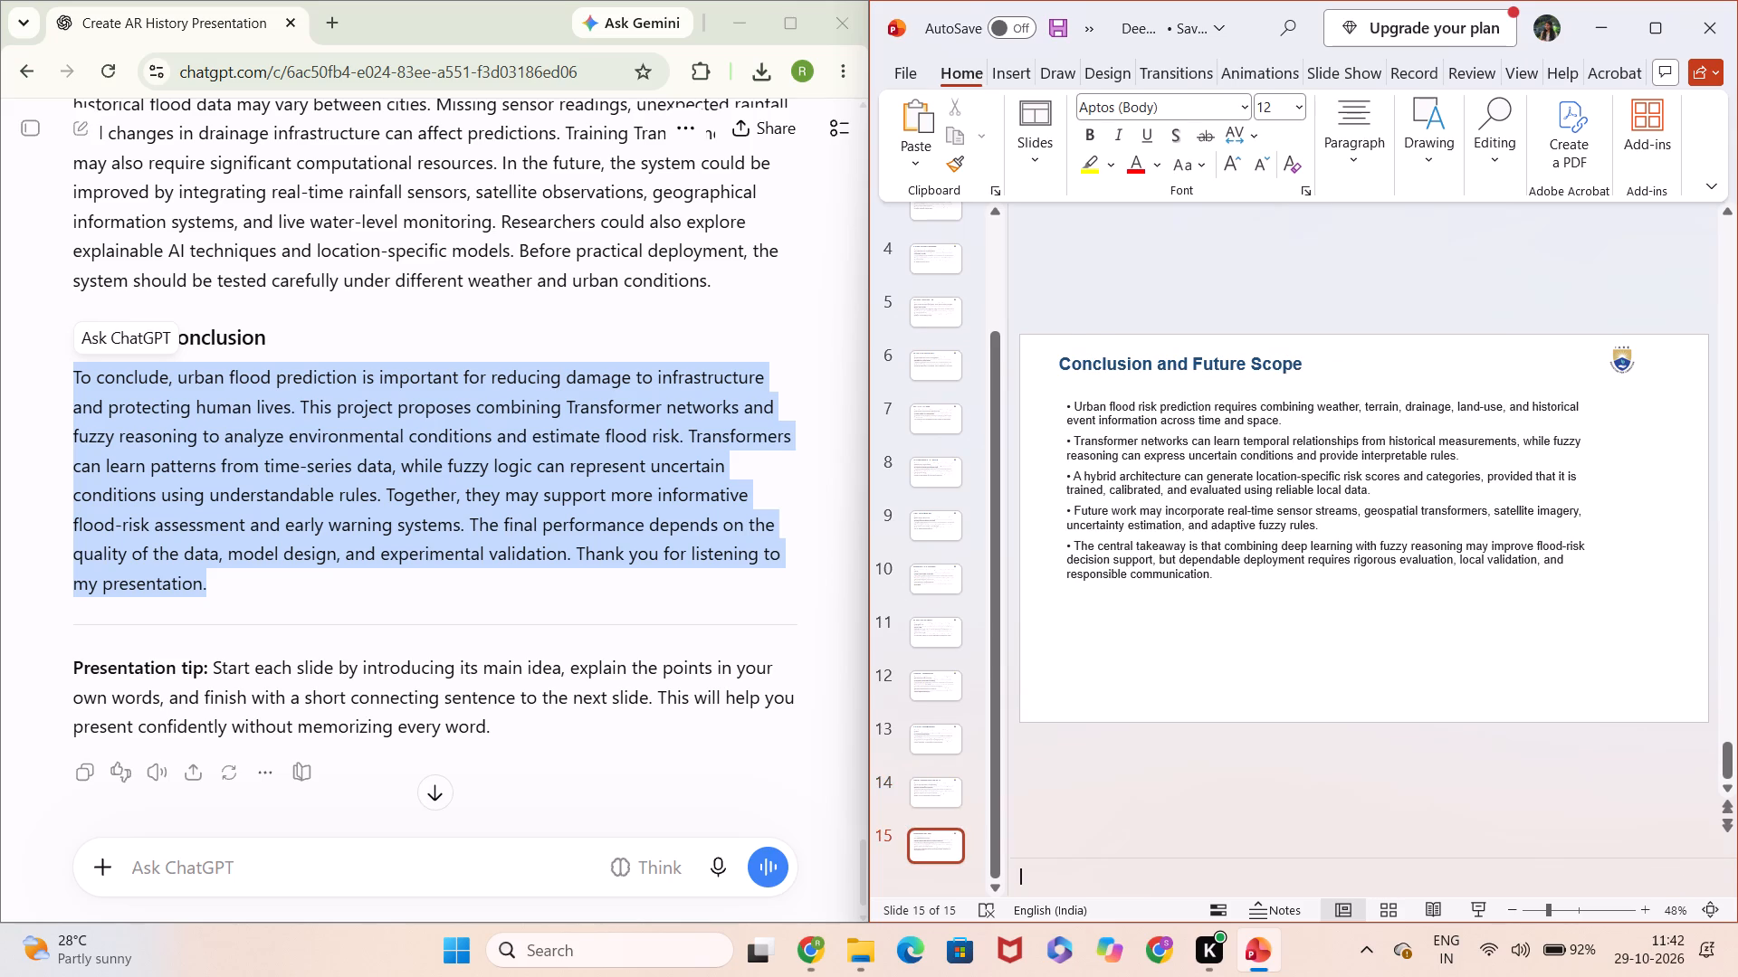
key("ctrl+v")
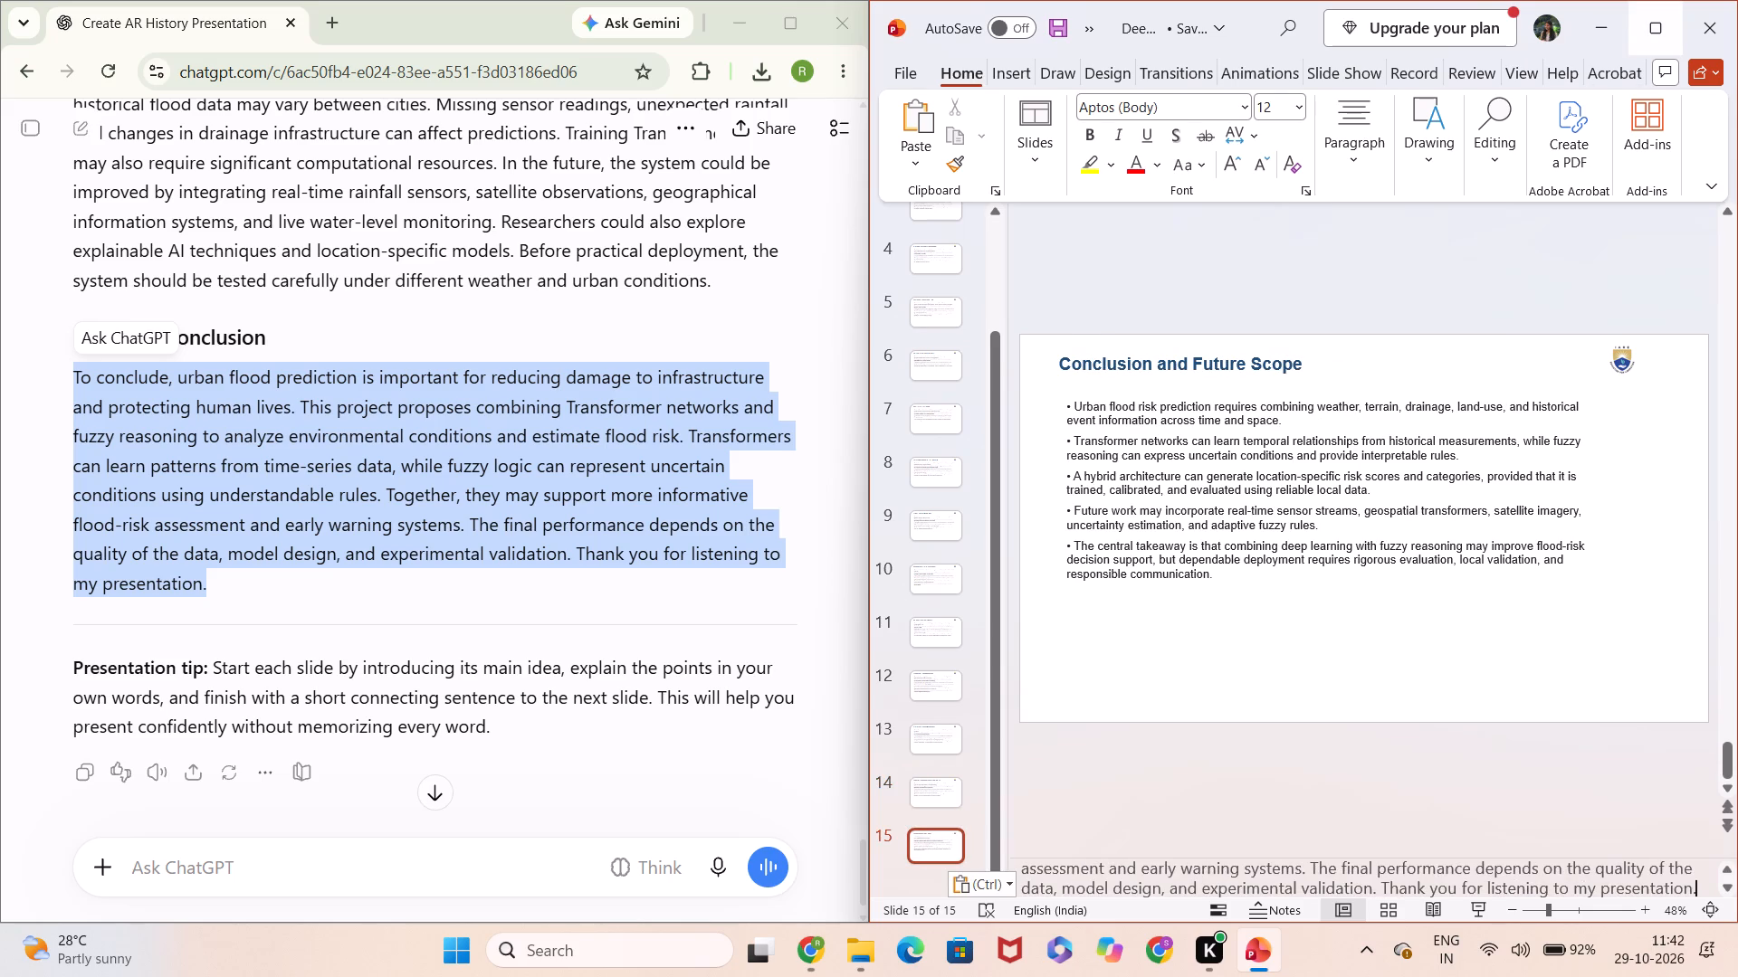
Maximize the PowerPoint window and start recording the presentation from the beginning.
left_click(1643, 27)
left_click(629, 72)
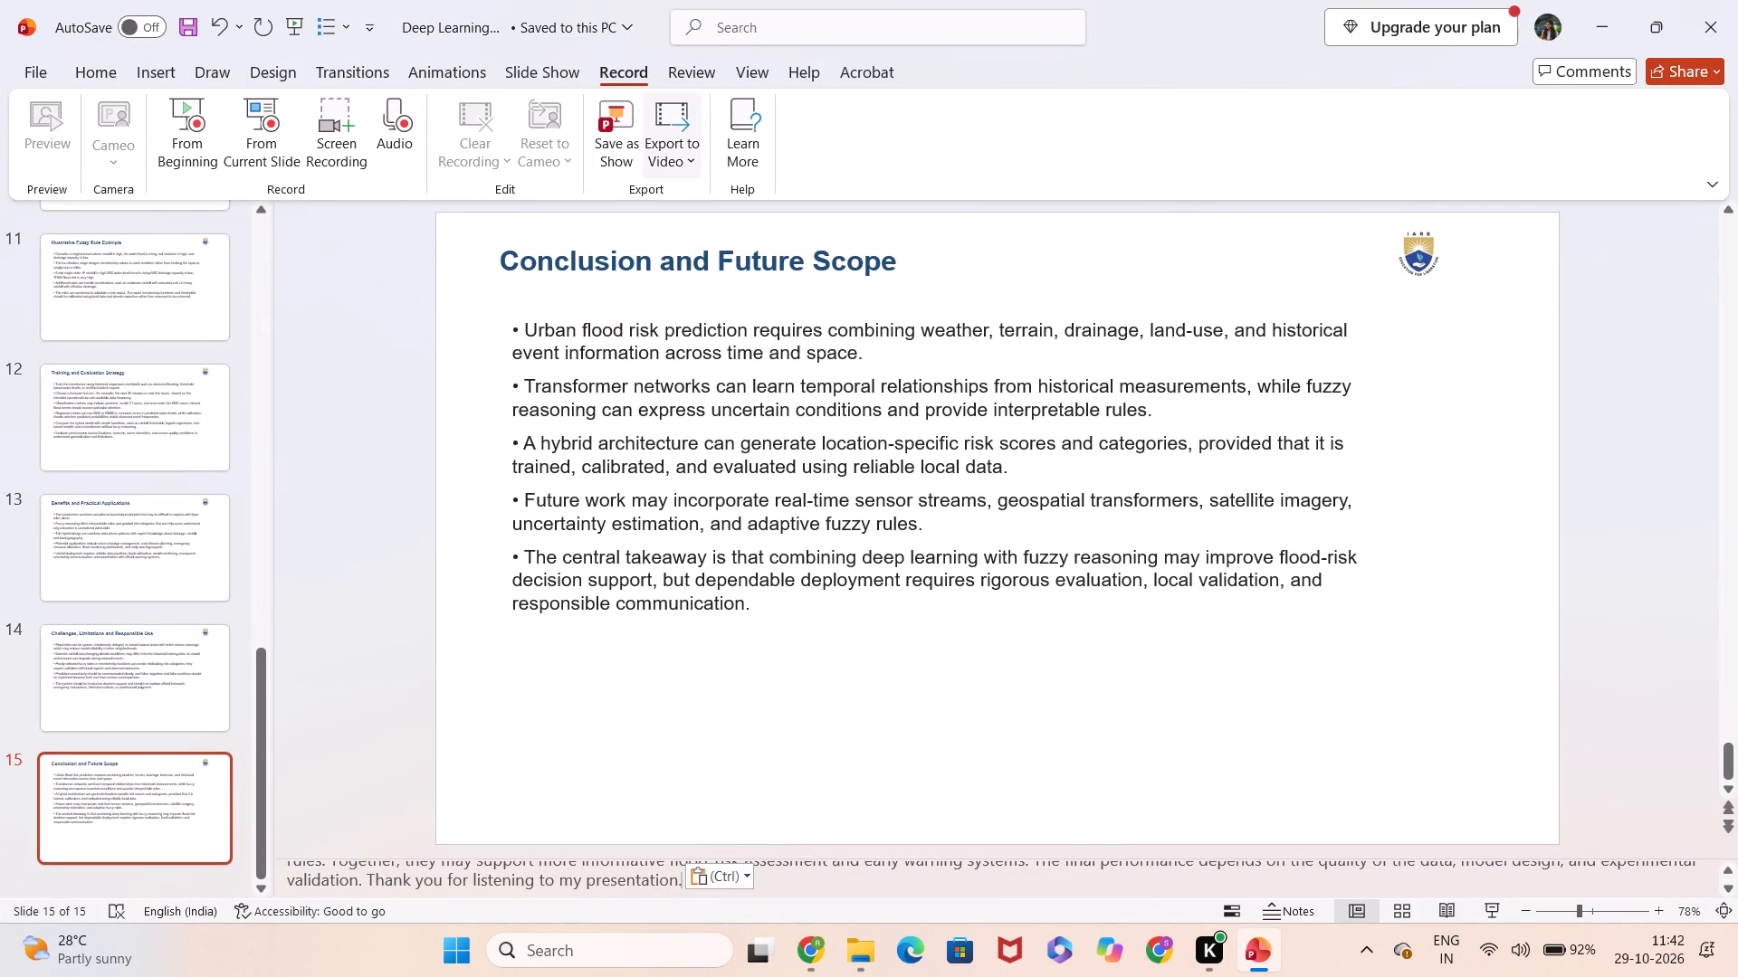
left_click(171, 138)
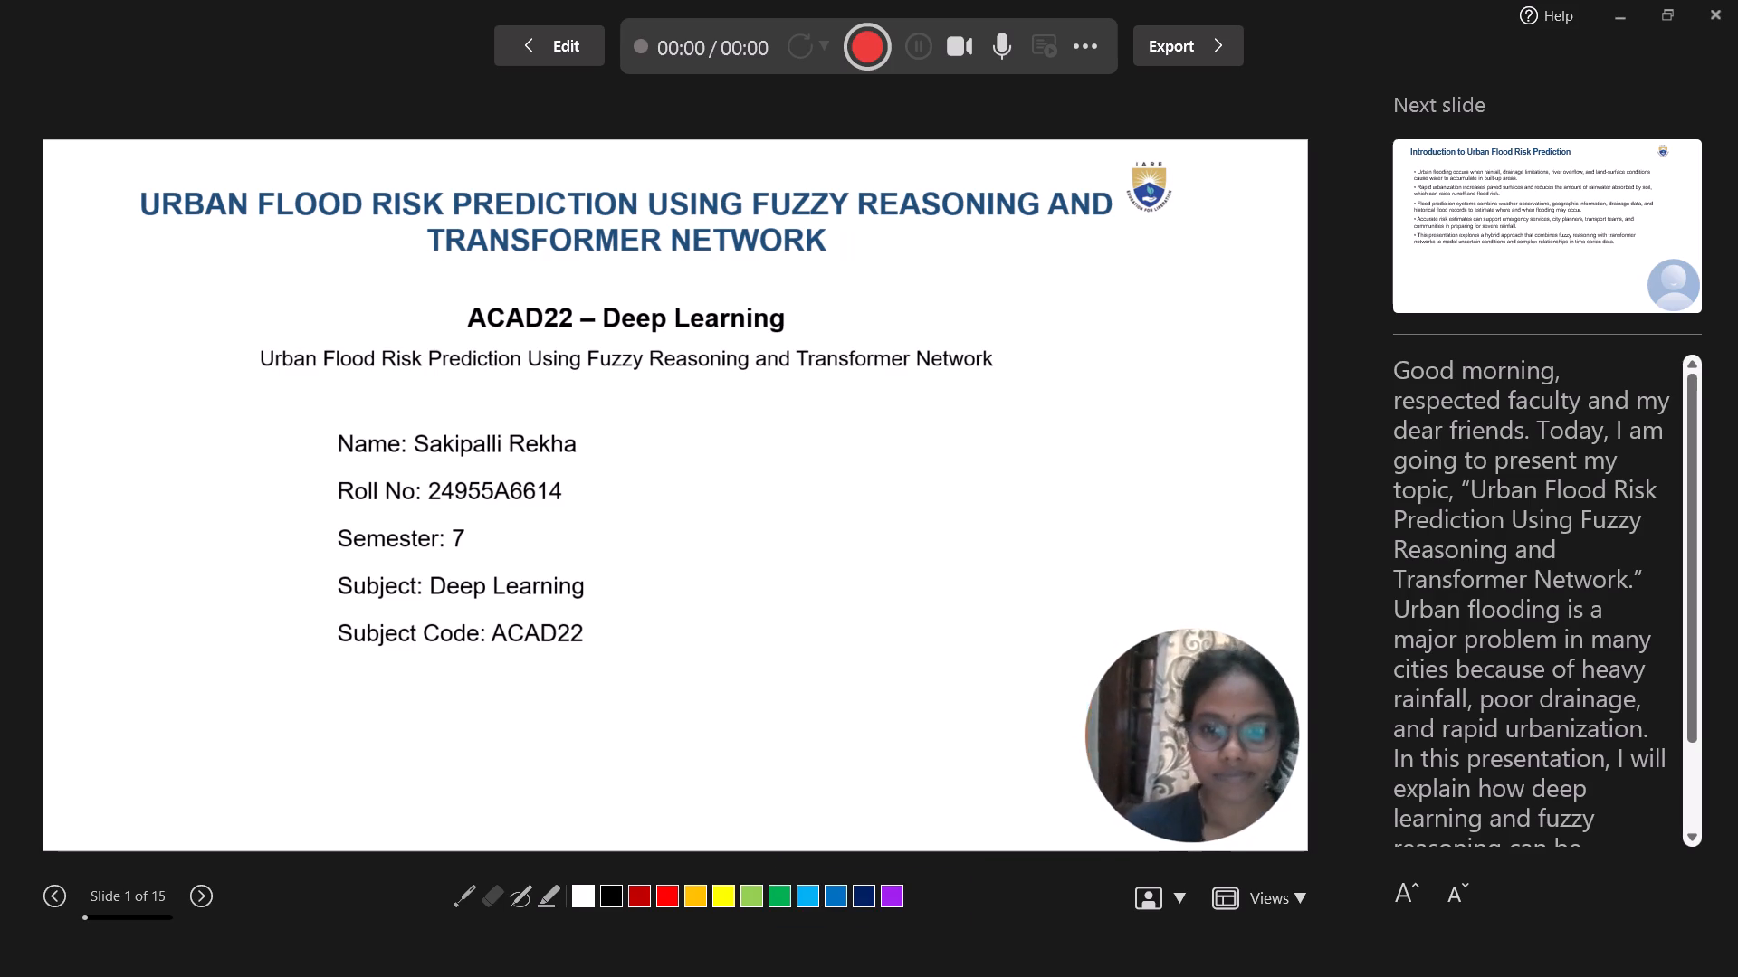
left_click(861, 62)
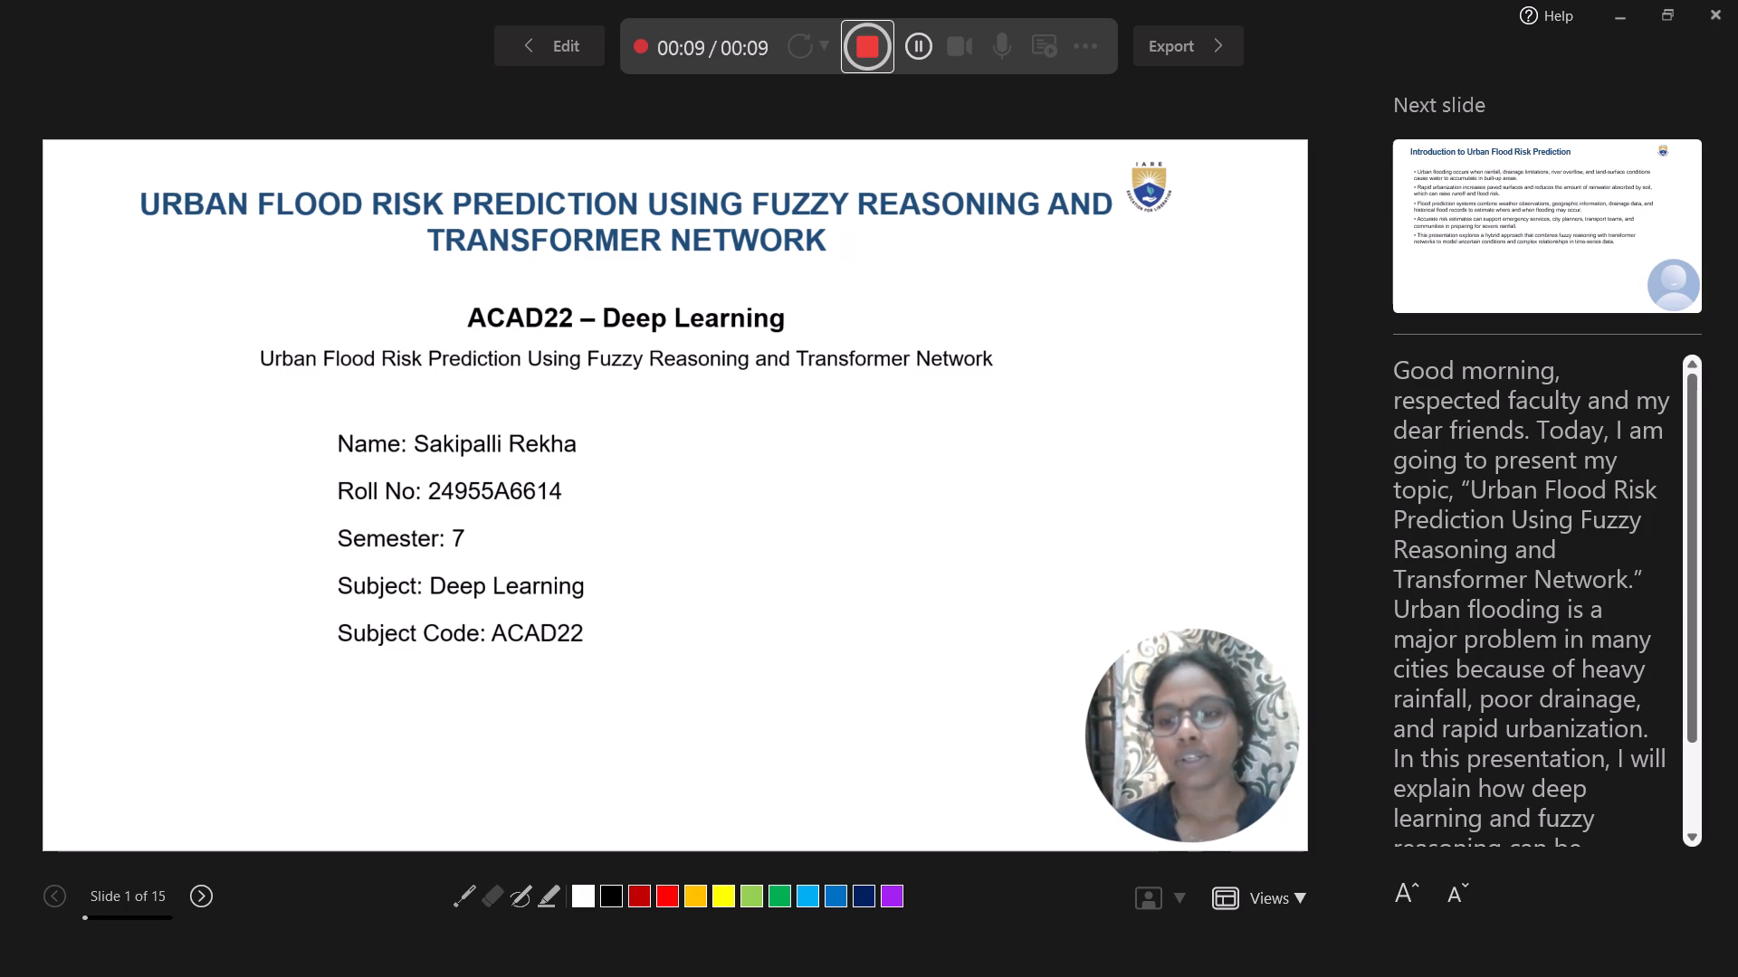
Record the narration for the title slide, following its speaker notes through to the end.
scroll(1561, 628, "down", 2)
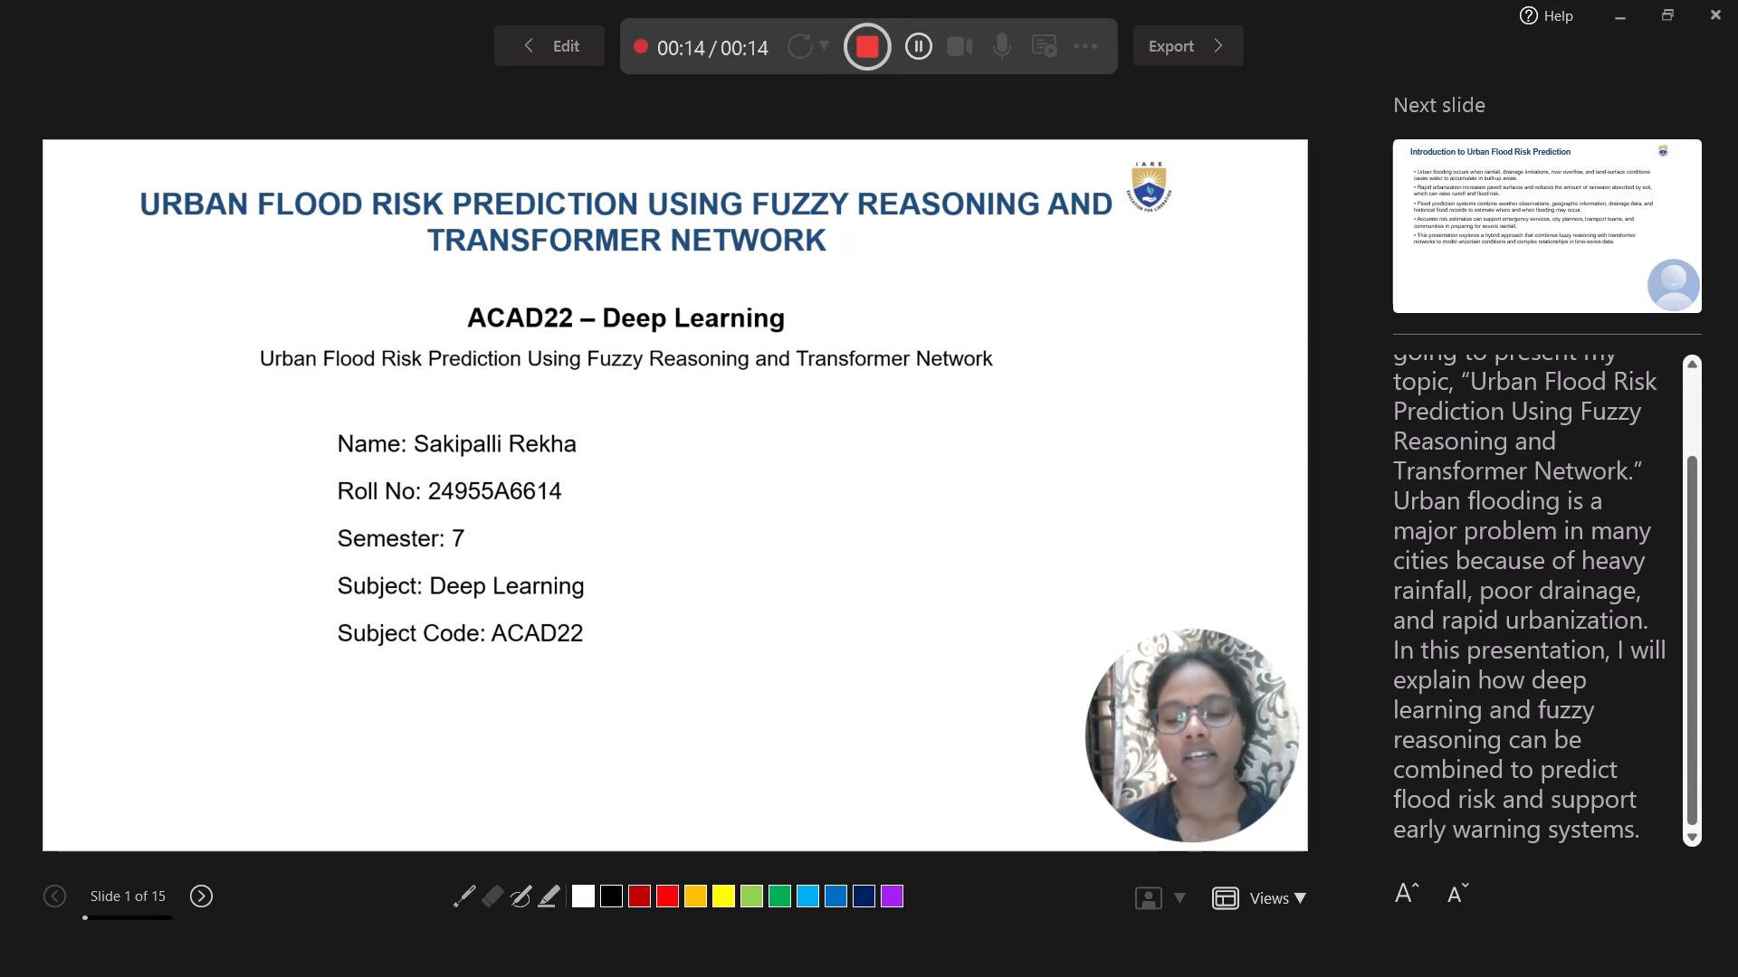
scroll(1561, 628, "down", 2)
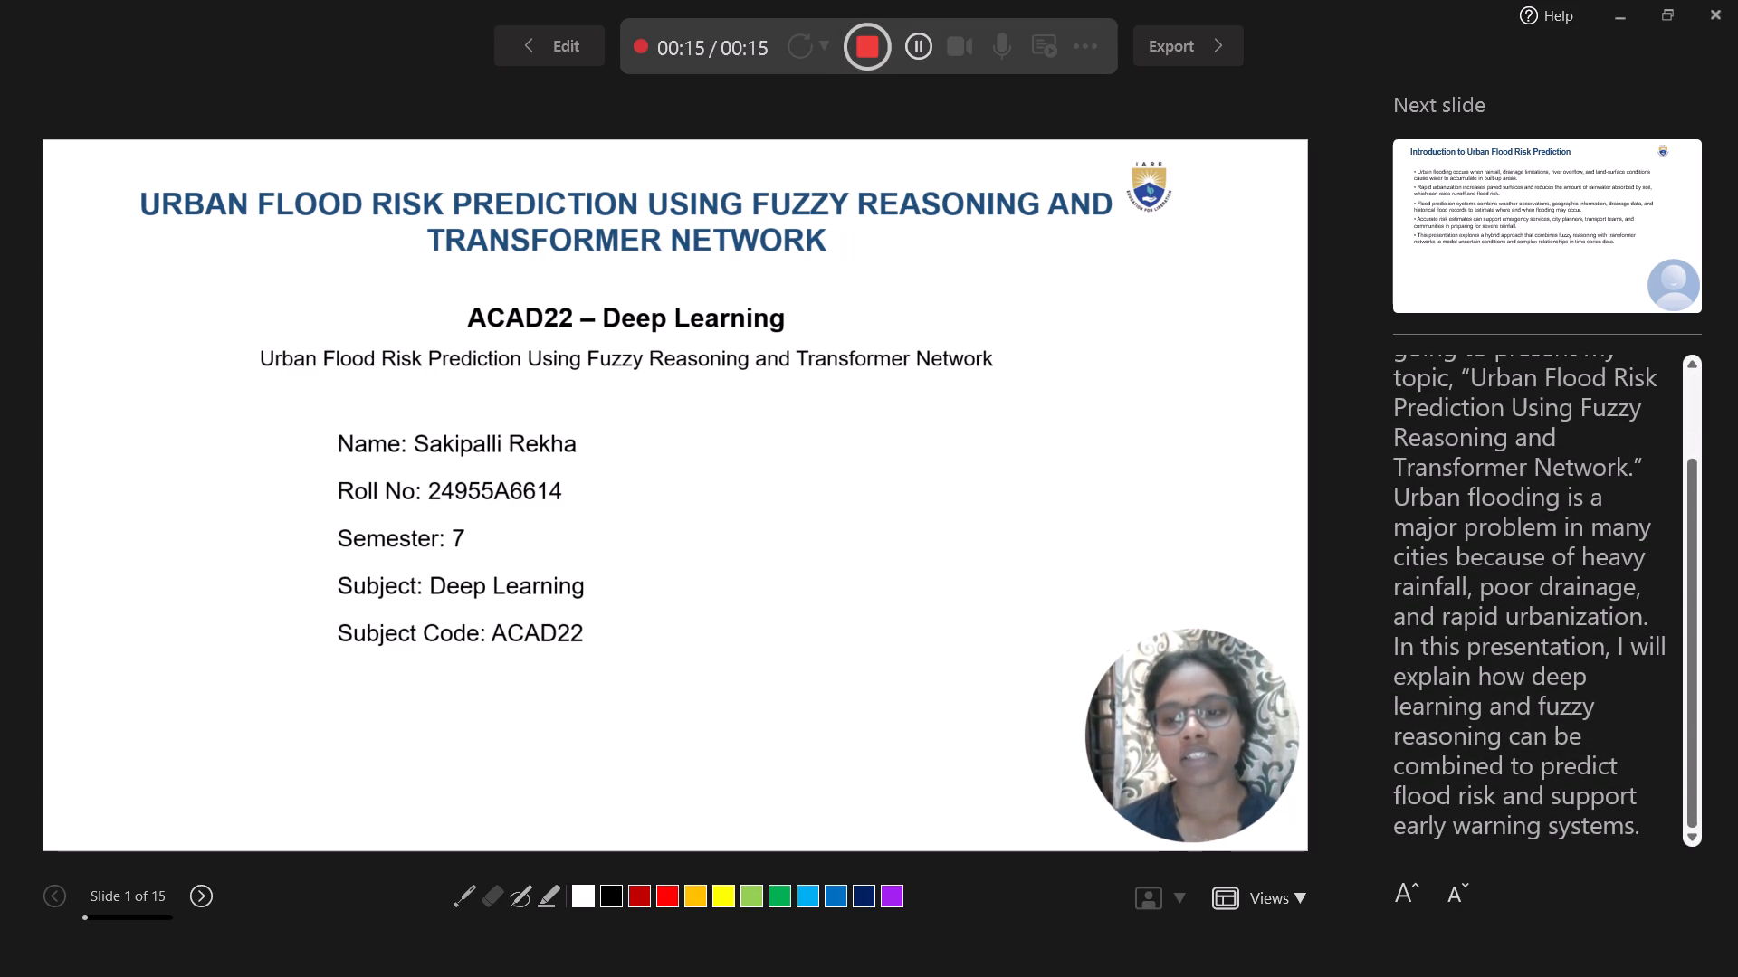
scroll(1578, 649, "down", 1)
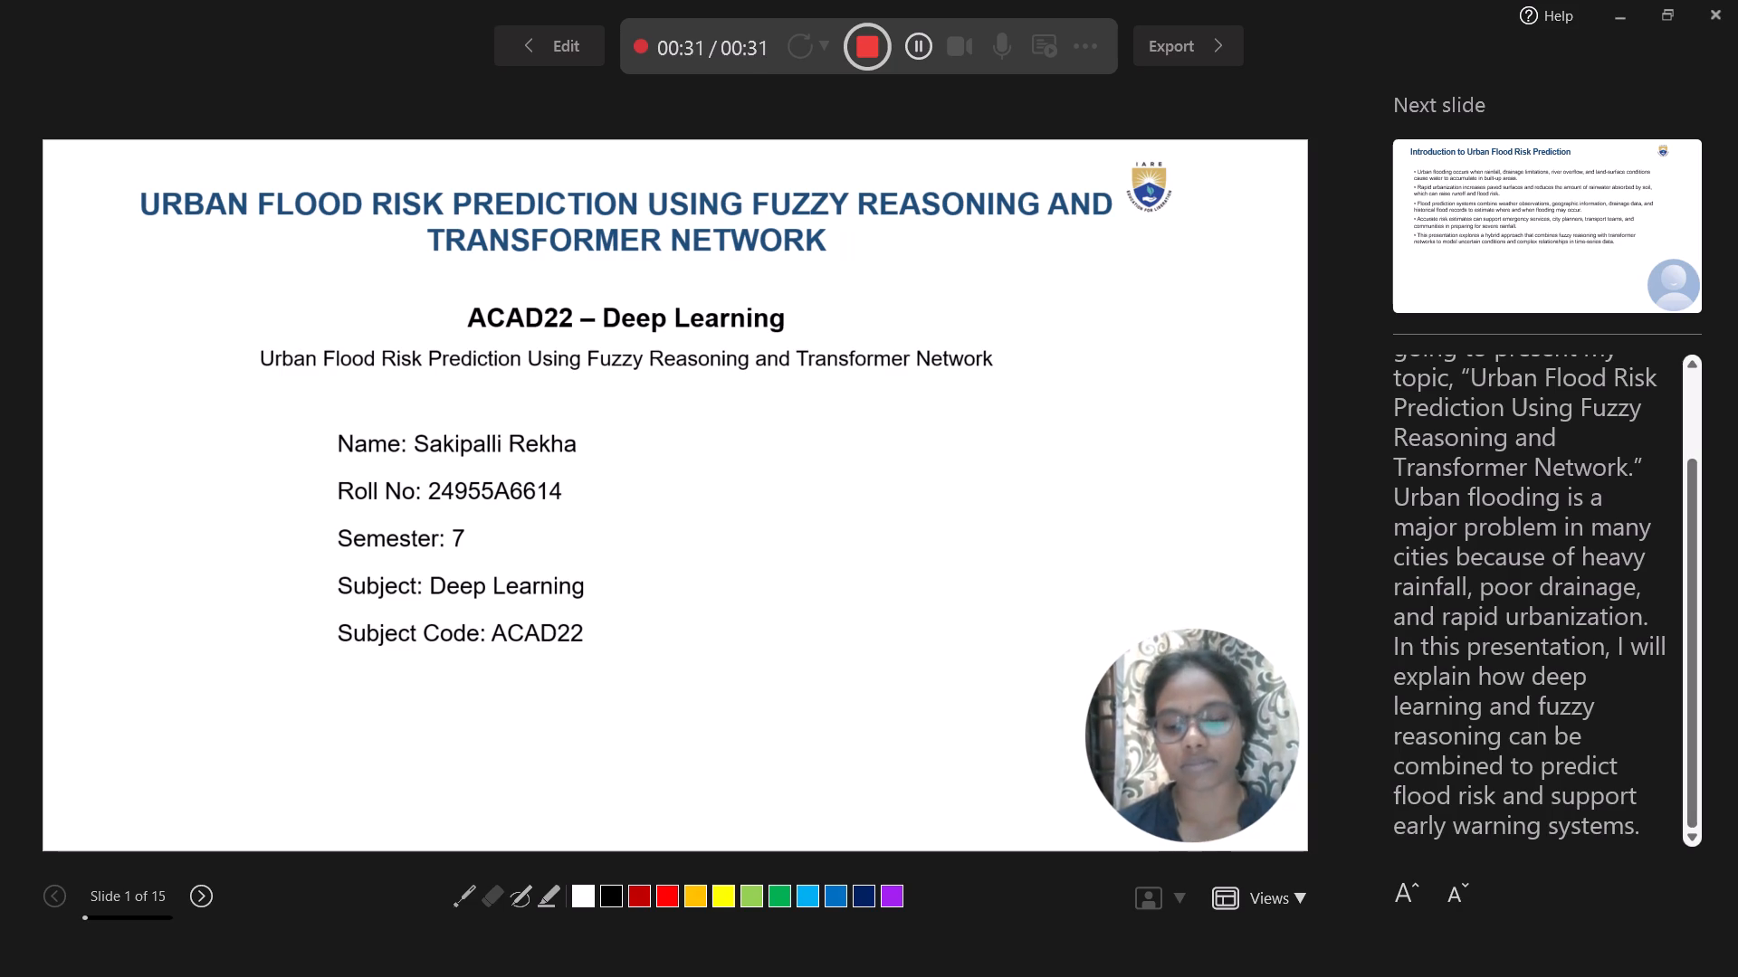
Advance to slide 2, Introduction to Urban Flood Risk Prediction, and record its narration while following the speaker notes to the end.
key("Right")
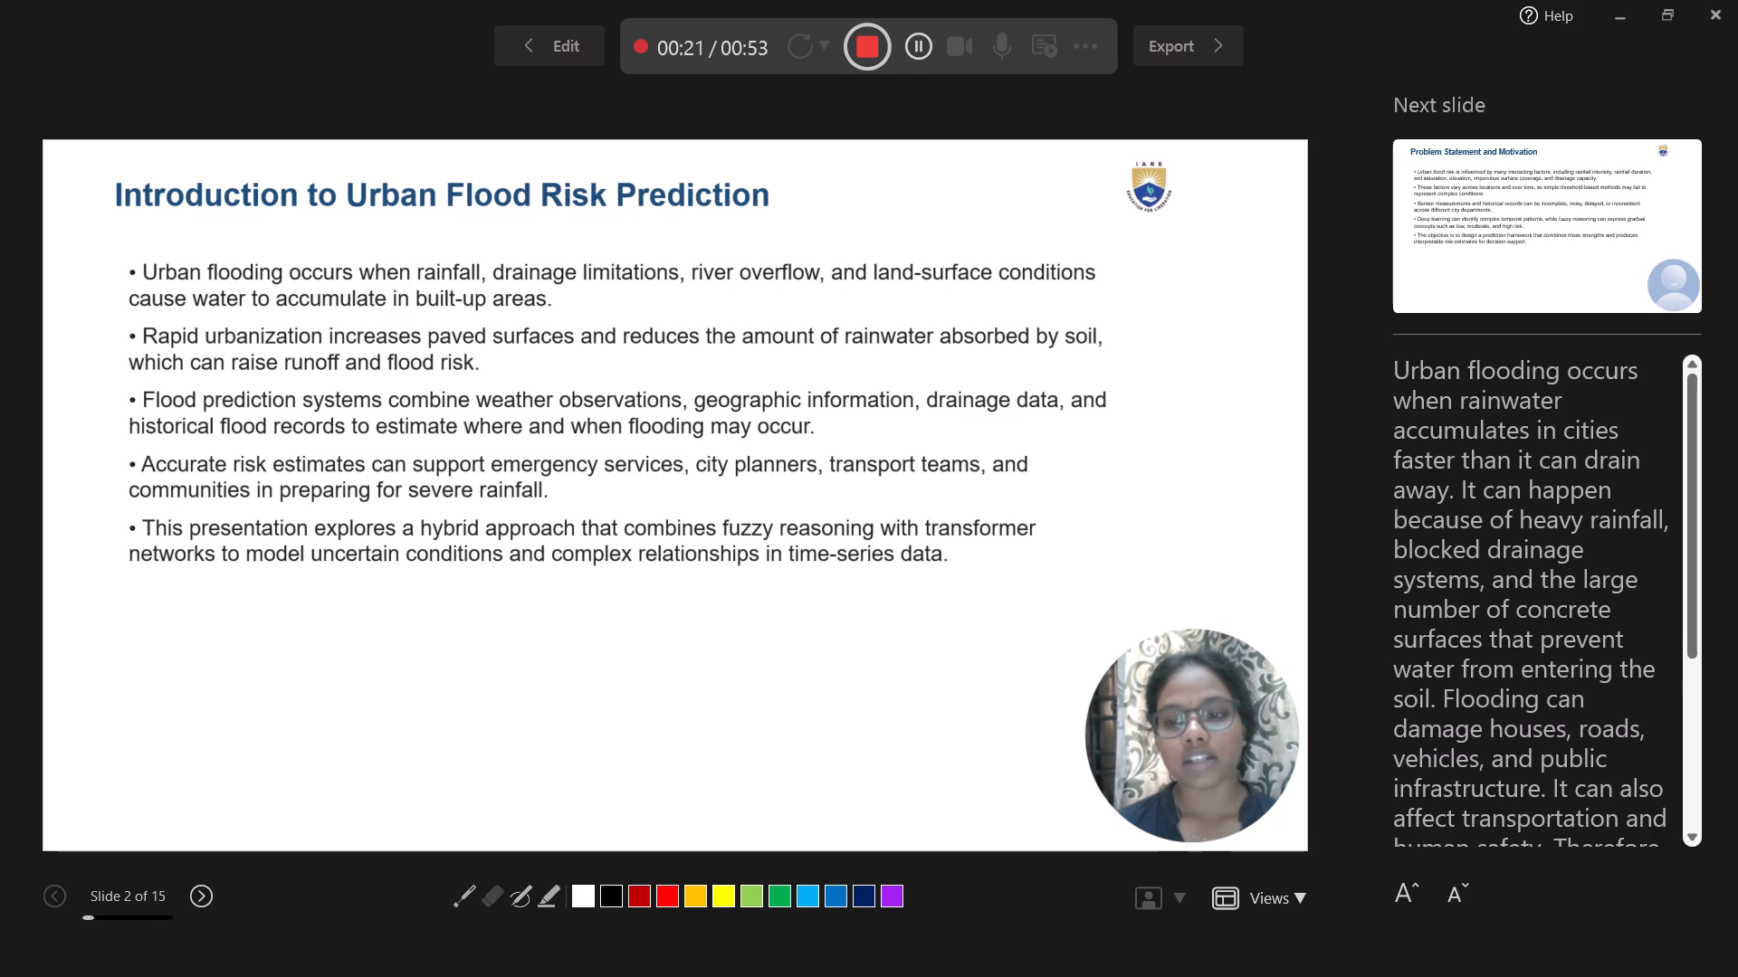
scroll(1469, 747, "down", 2)
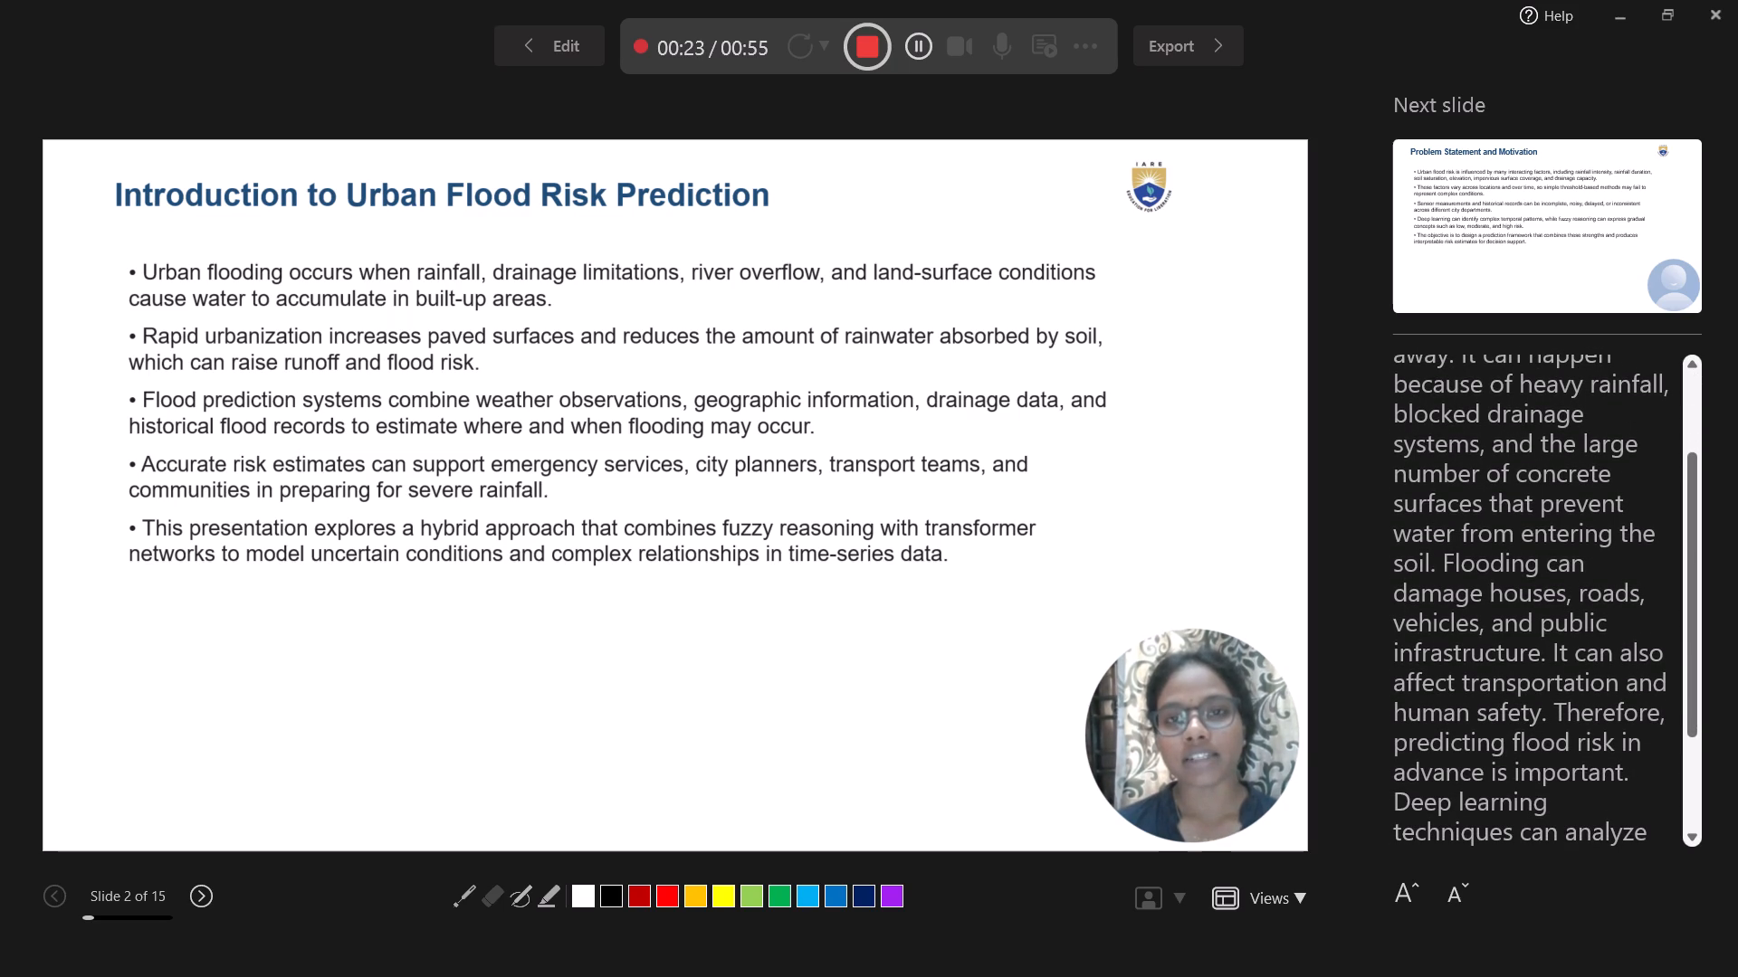
scroll(1469, 747, "down", 1)
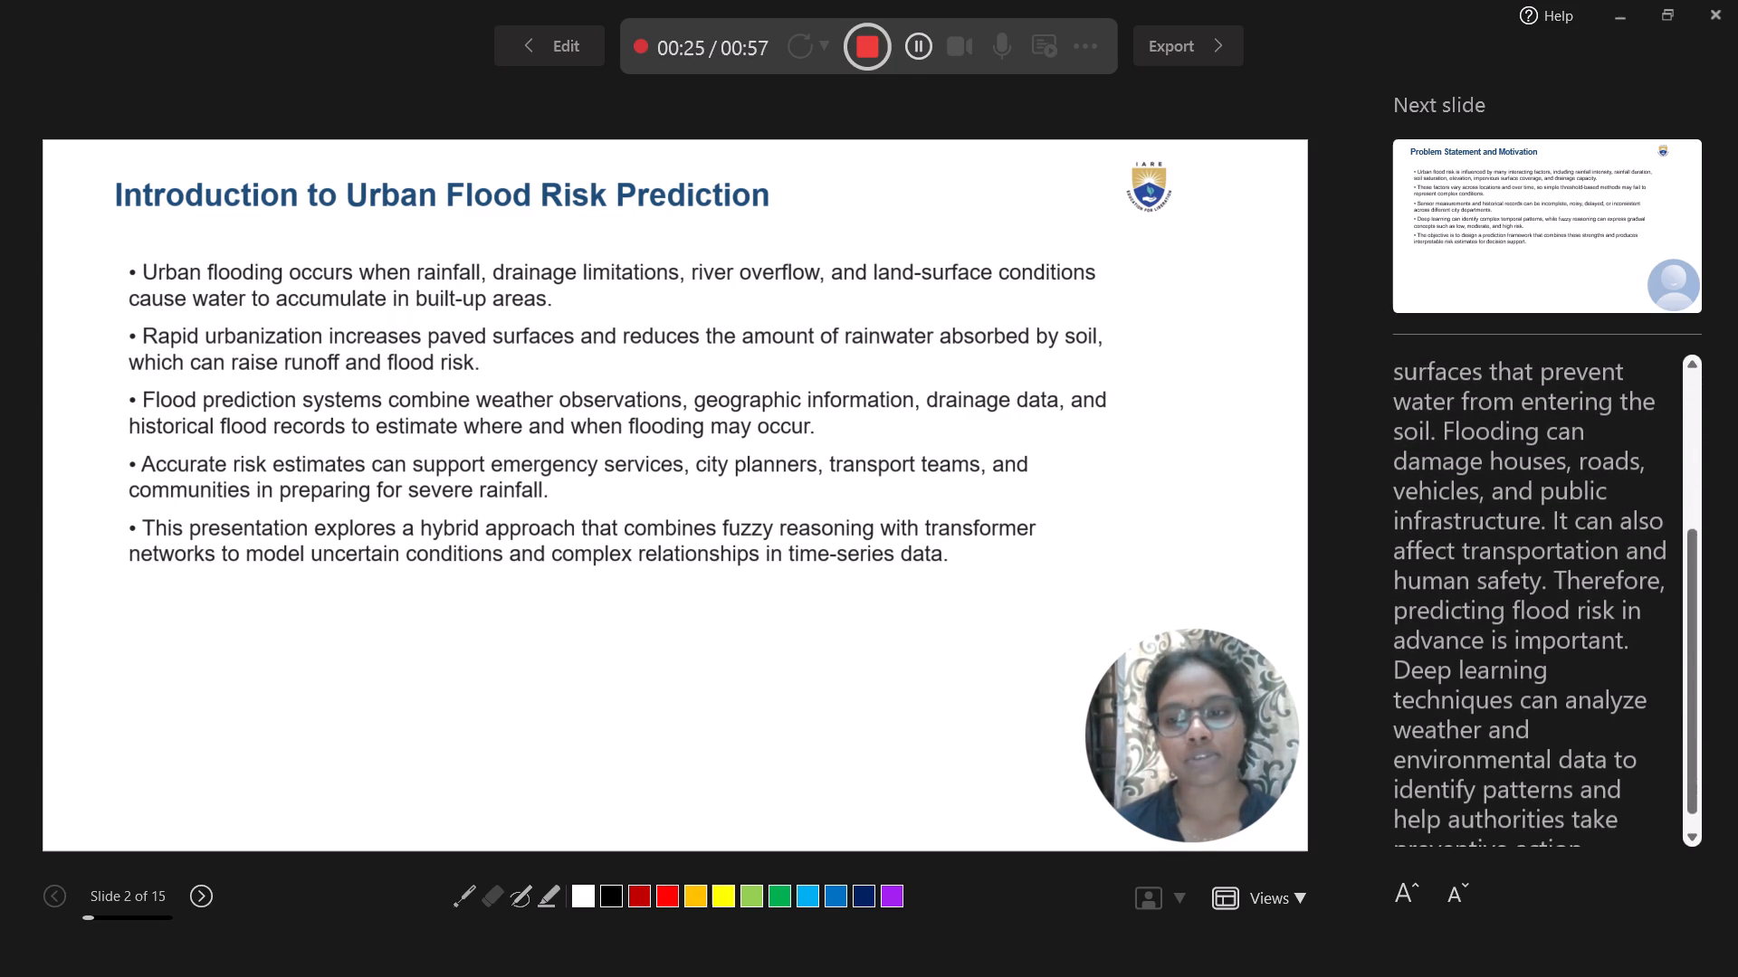
scroll(1469, 747, "down", 1)
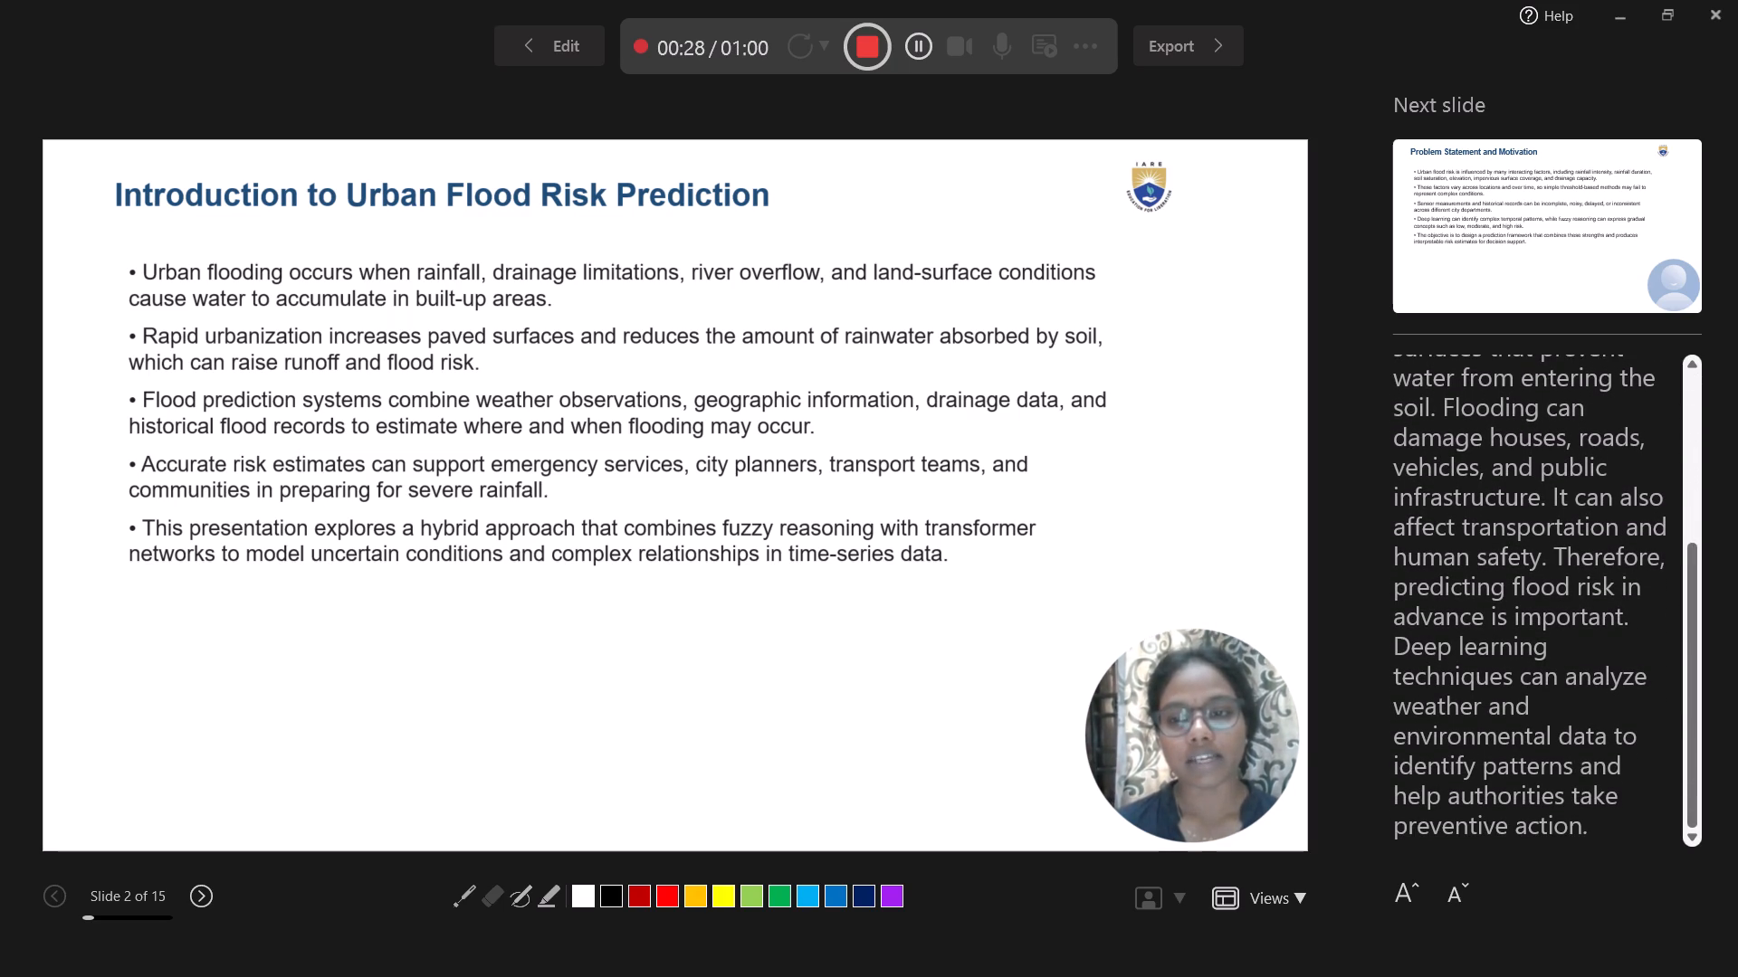
scroll(1469, 747, "down", 1)
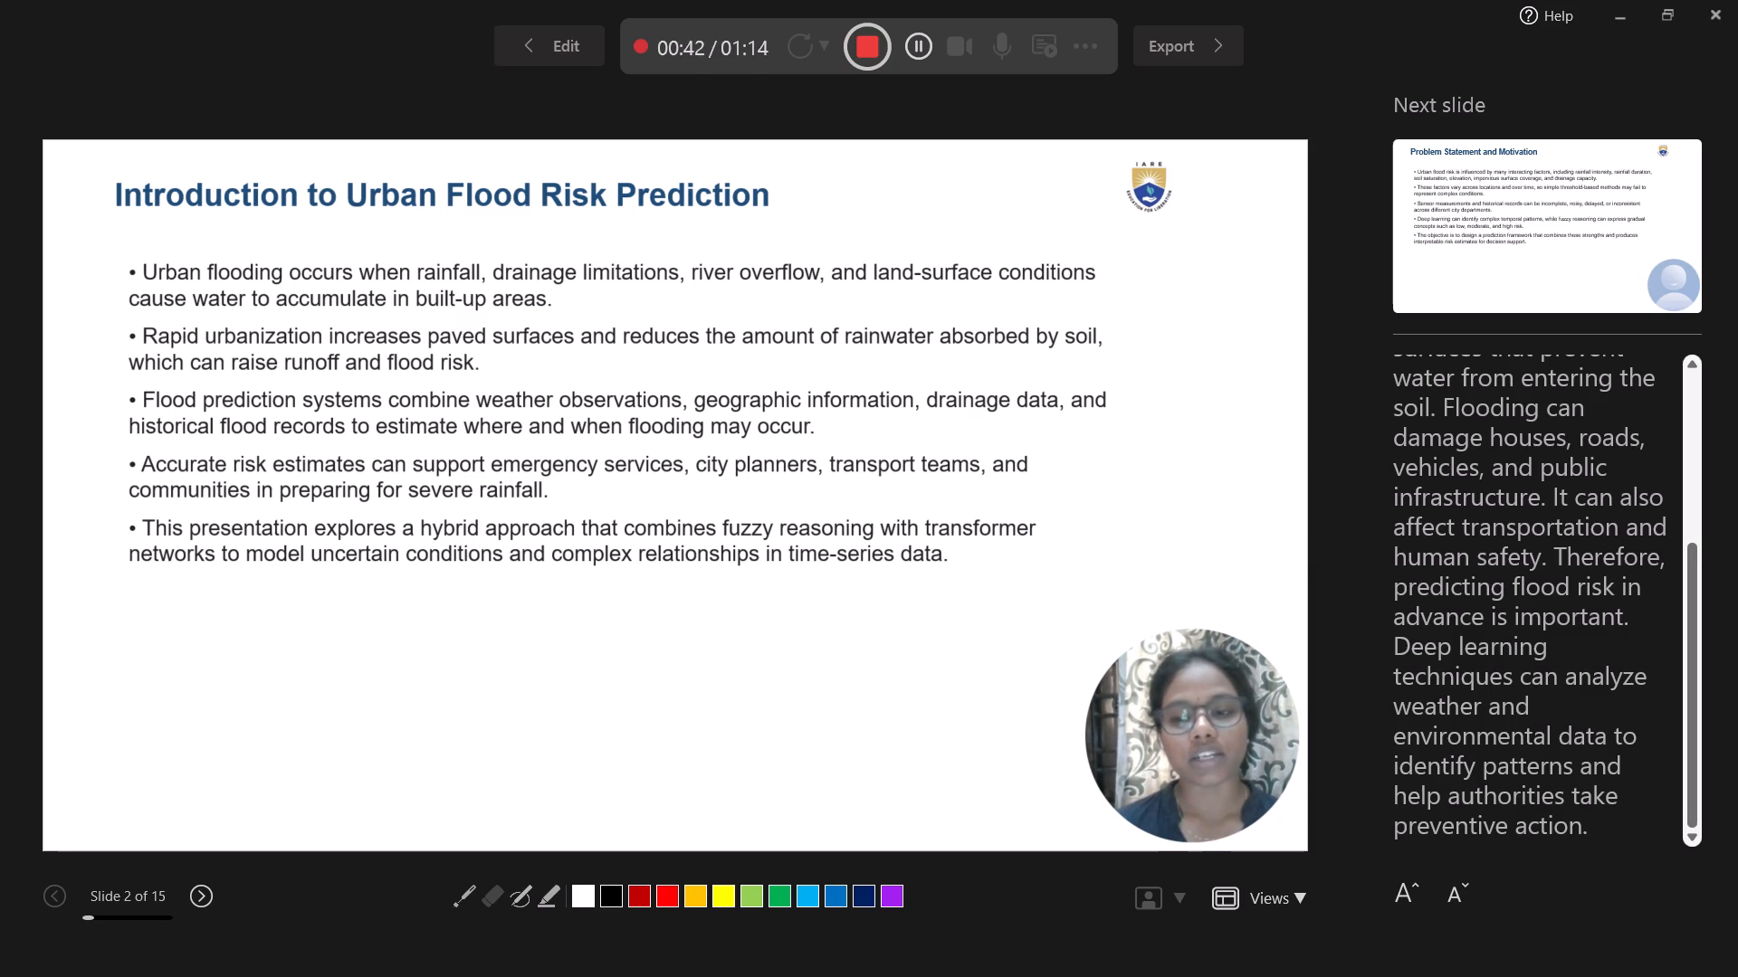
scroll(1565, 635, "down", 1)
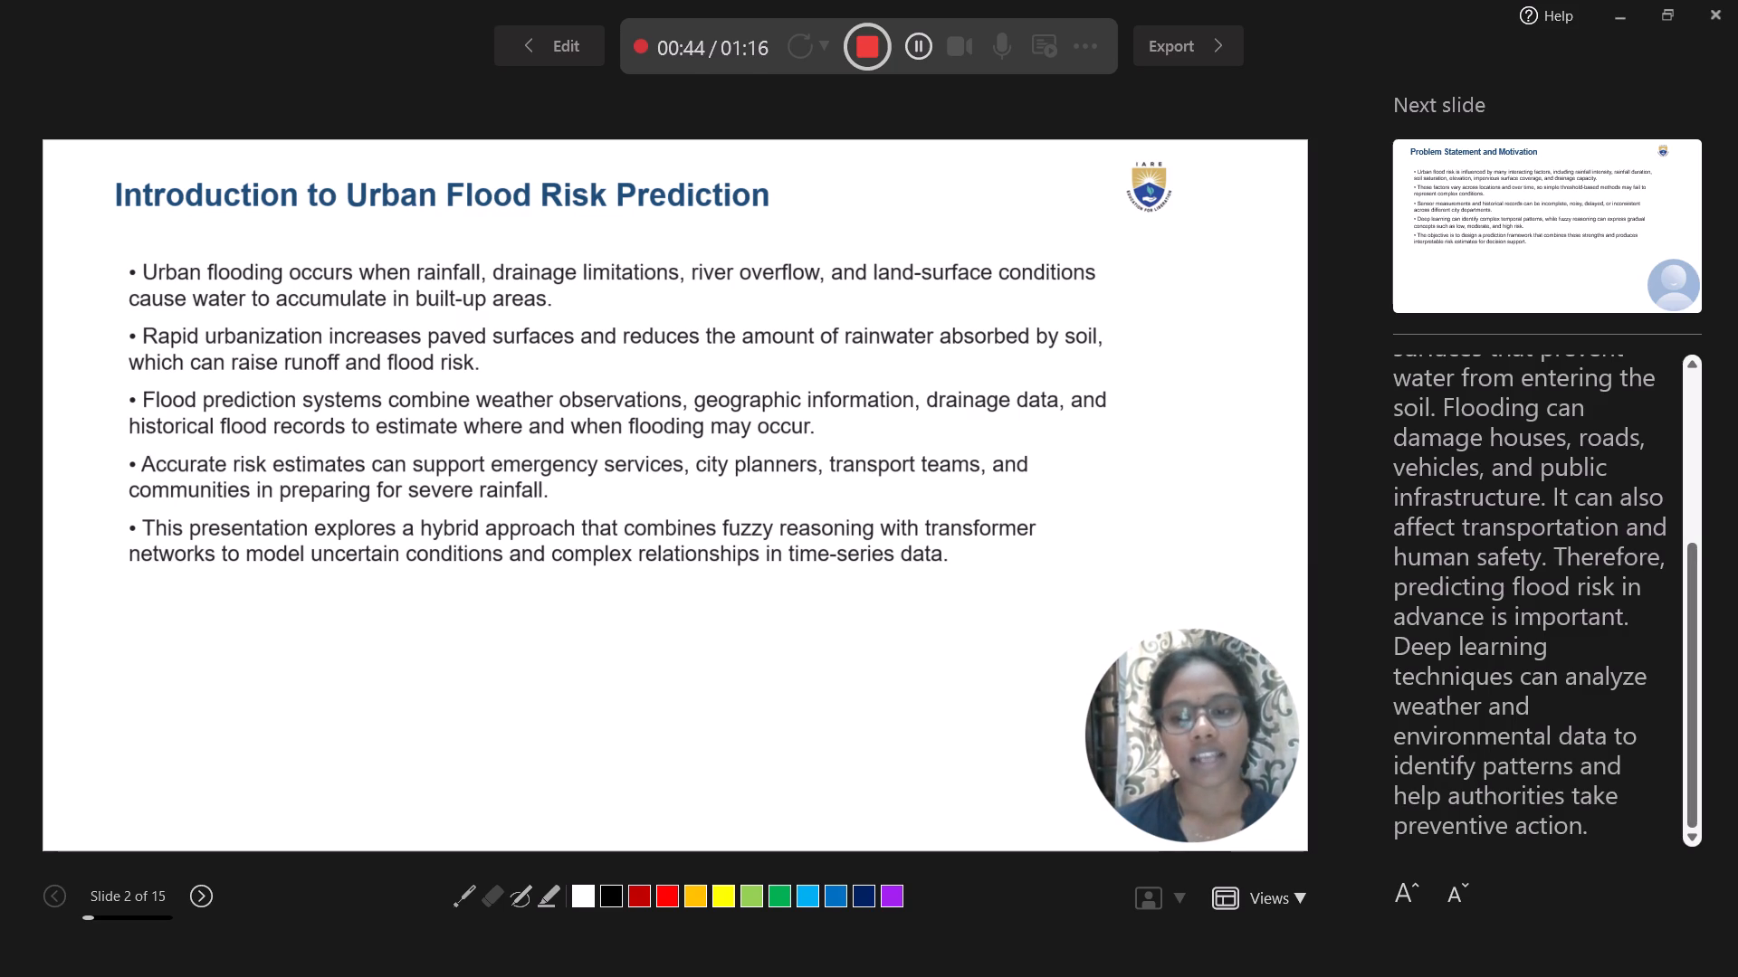
left_click(1565, 635)
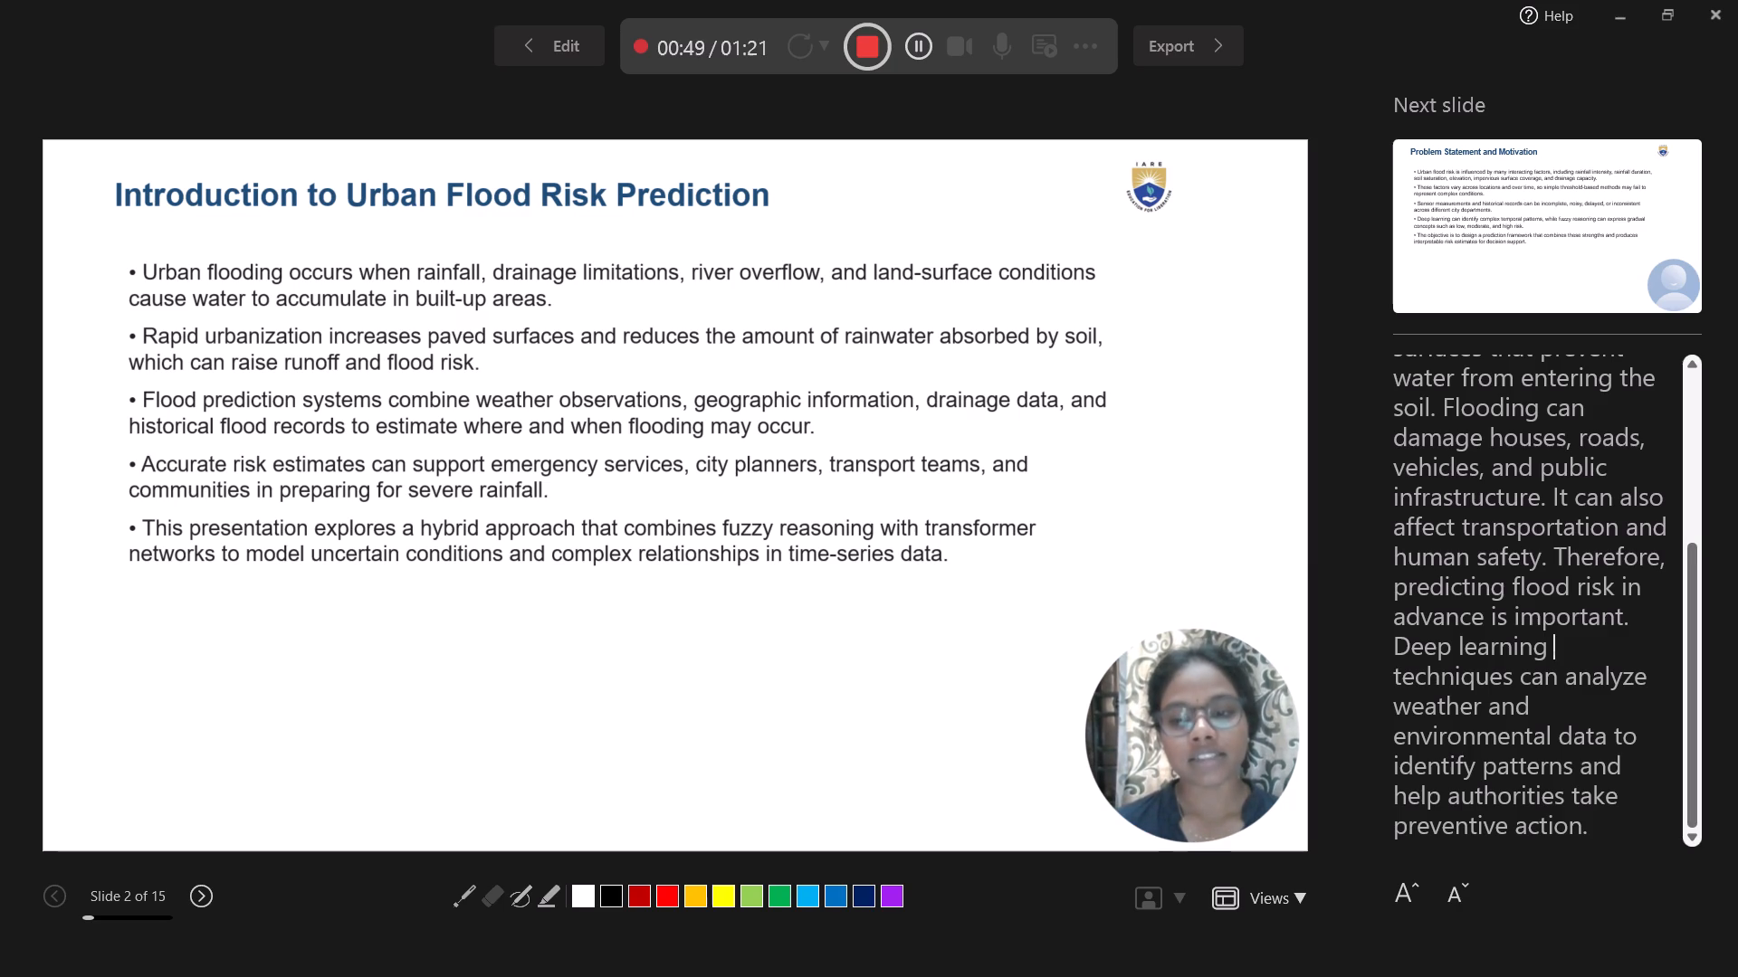
scroll(1588, 766, "down", 1)
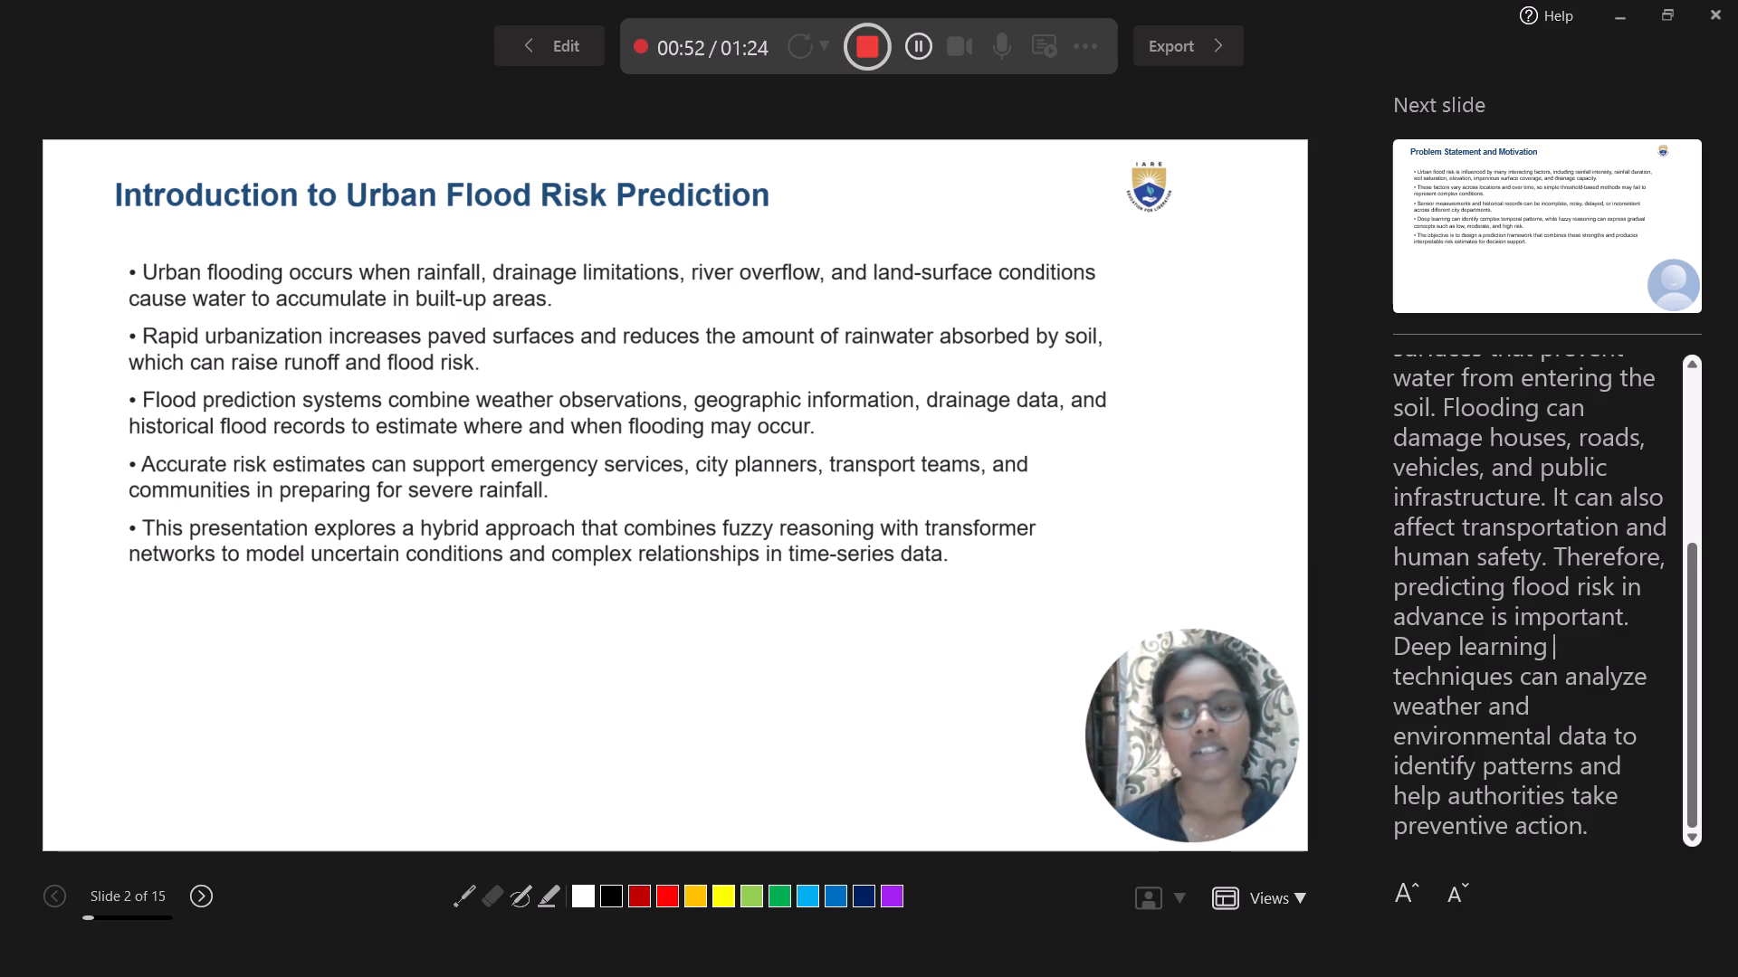
scroll(1588, 766, "down", 2)
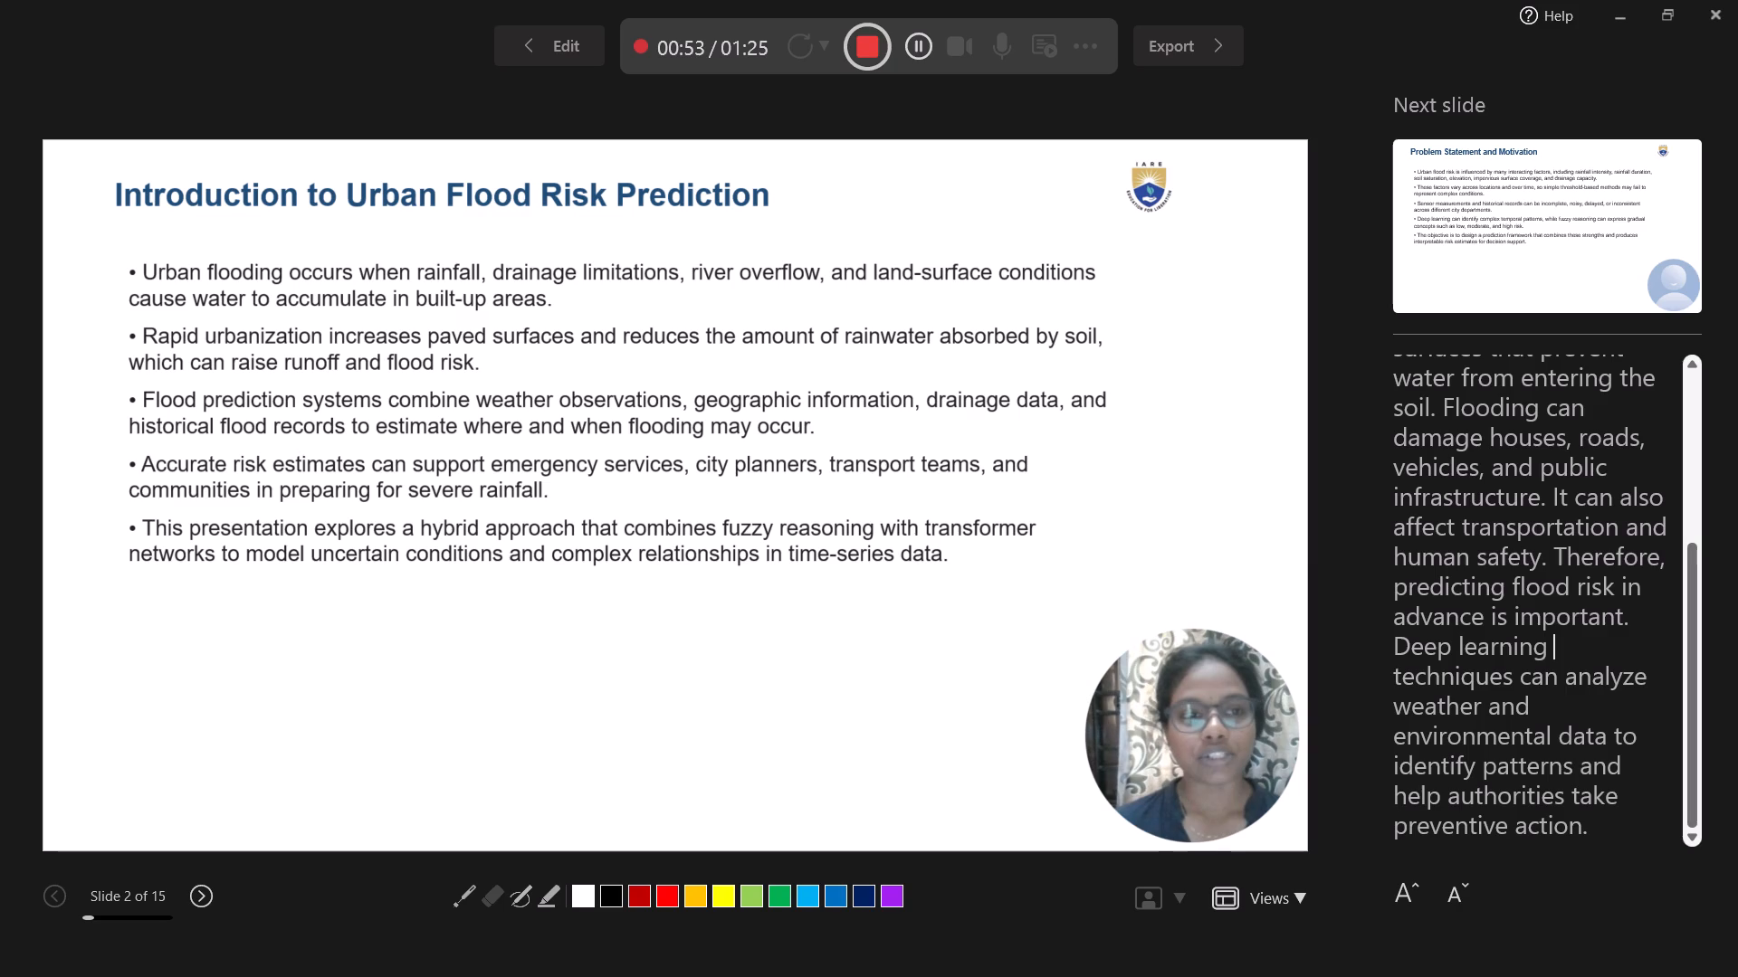
Advance to slide 3, Problem Statement and Motivation, and record its narration while following the speaker notes to the end.
key("Right")
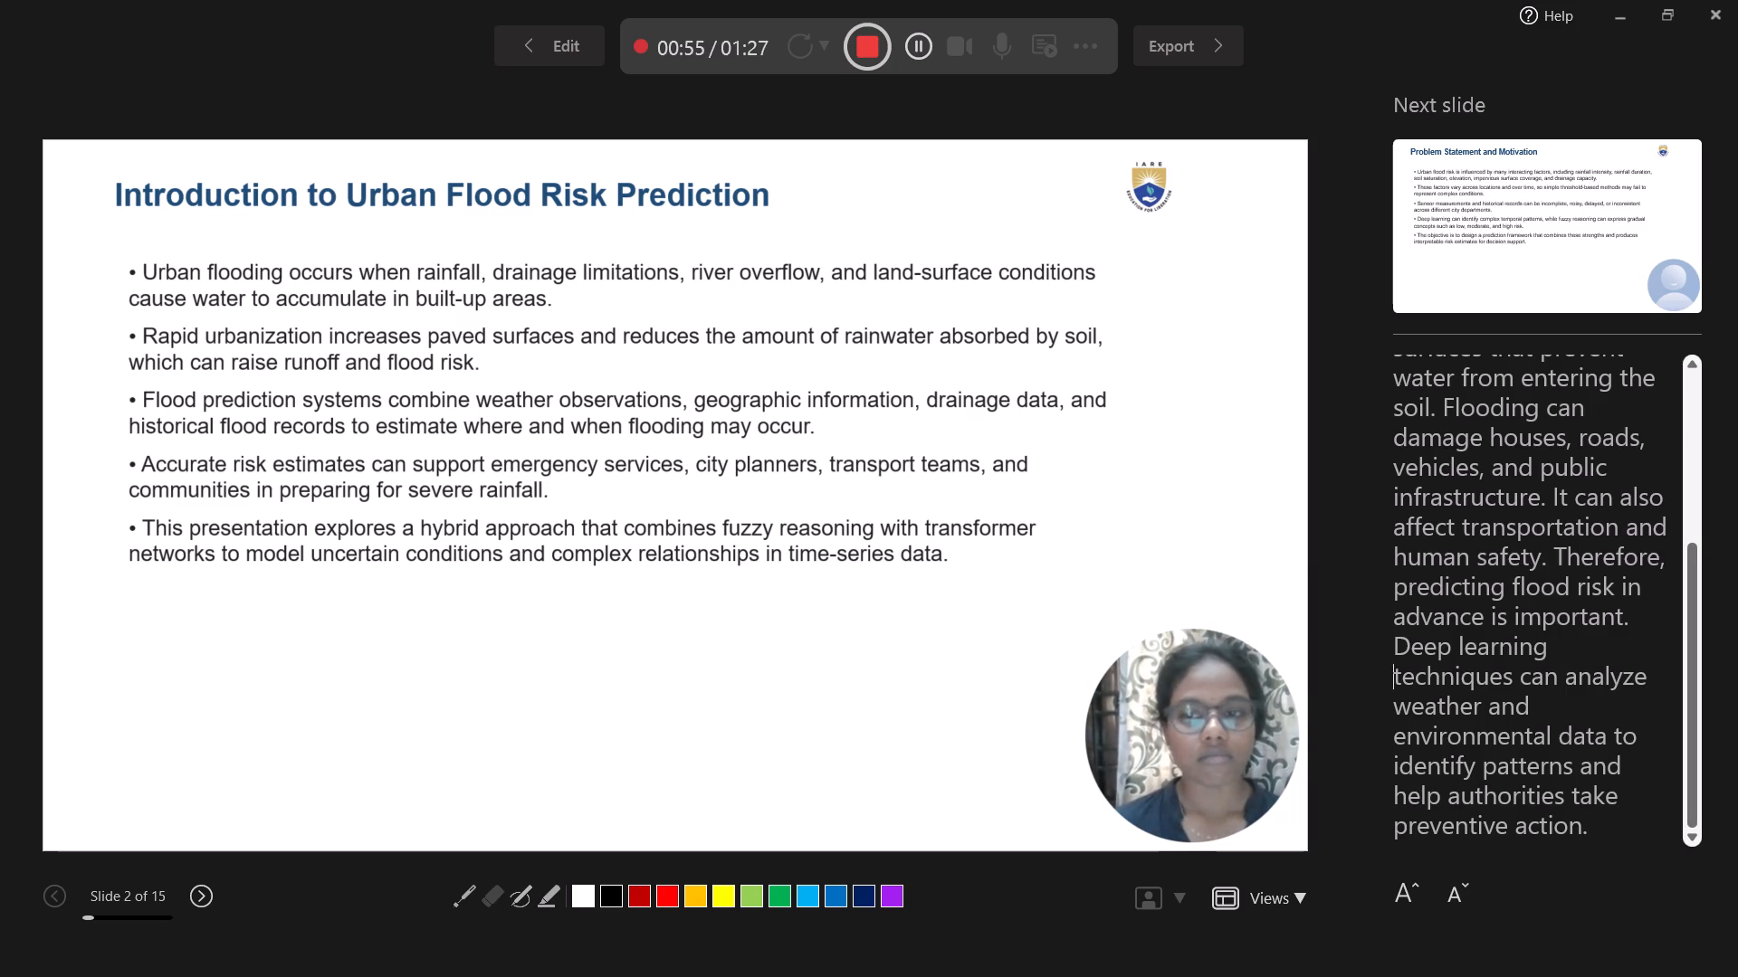
left_click(1074, 684)
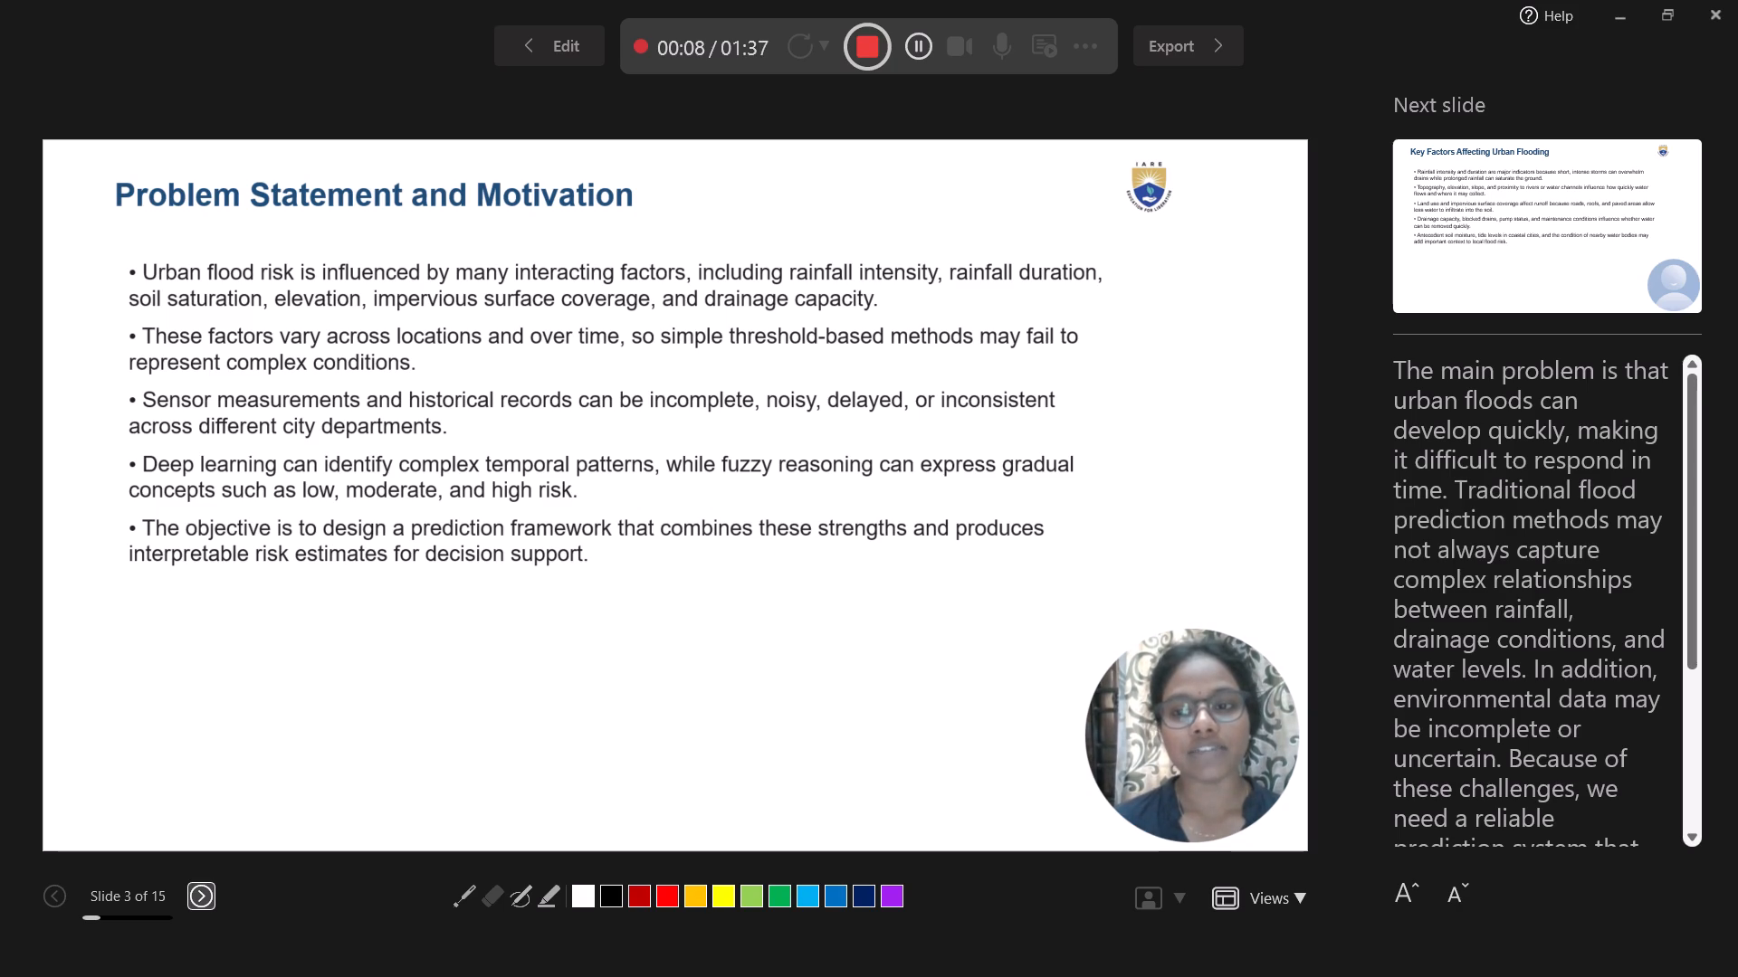
scroll(1535, 443, "down", 1)
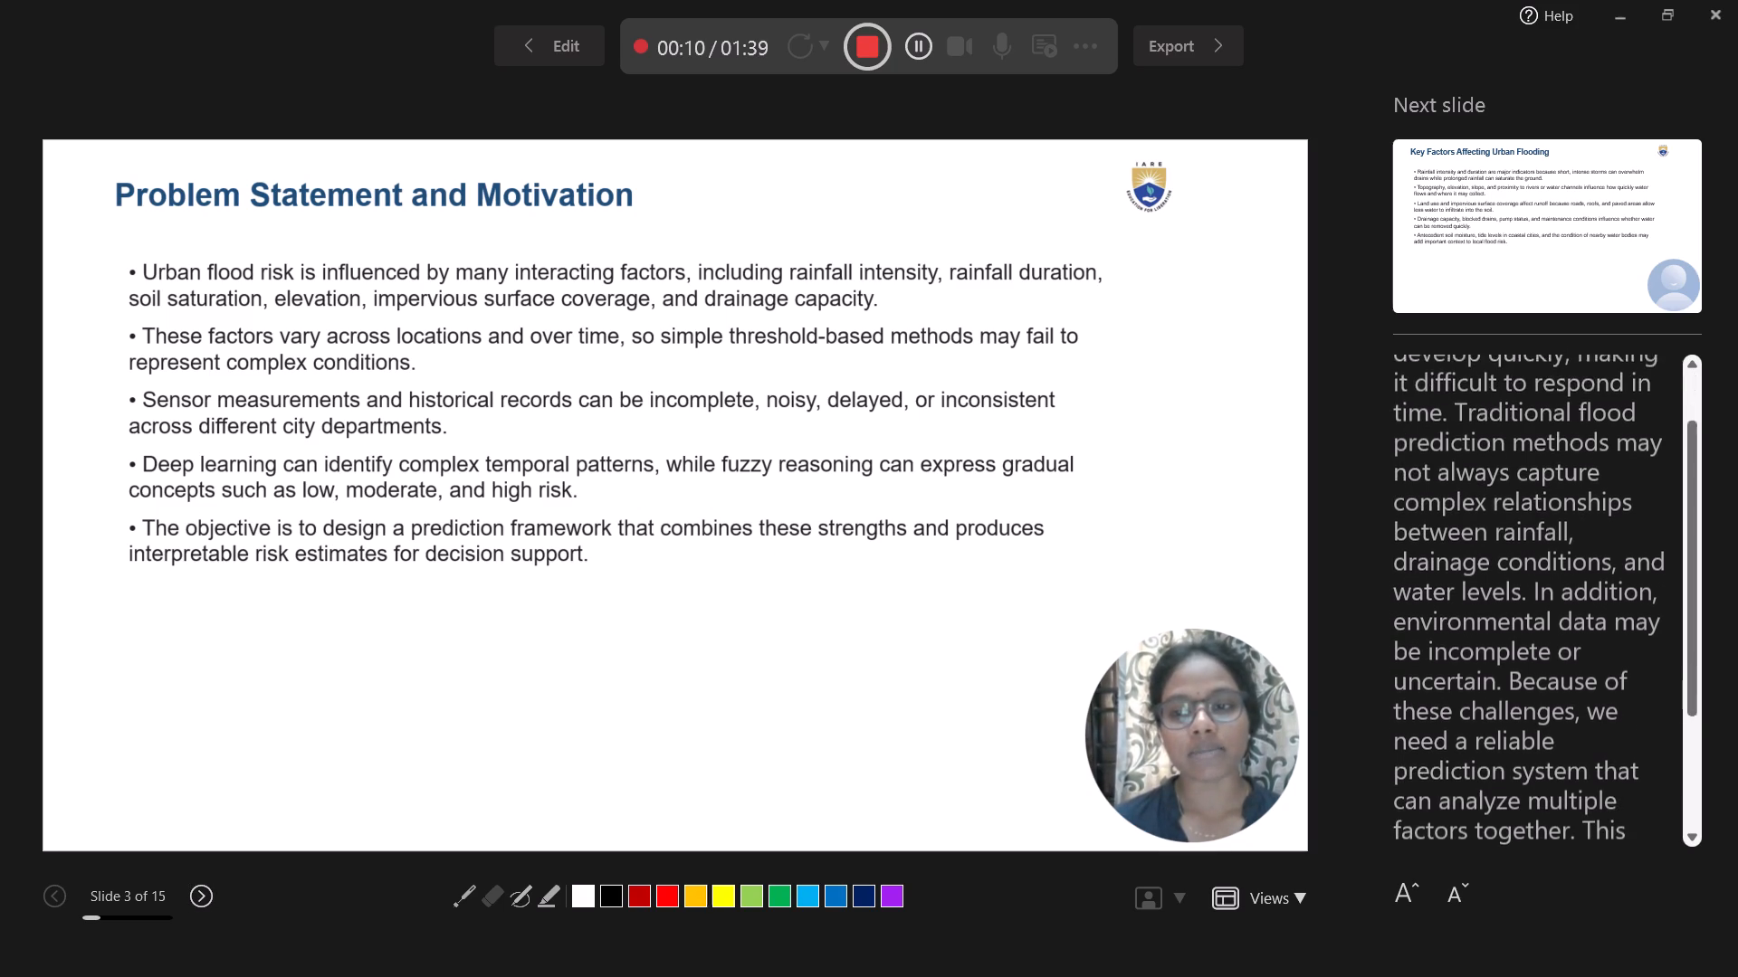
scroll(1535, 443, "down", 1)
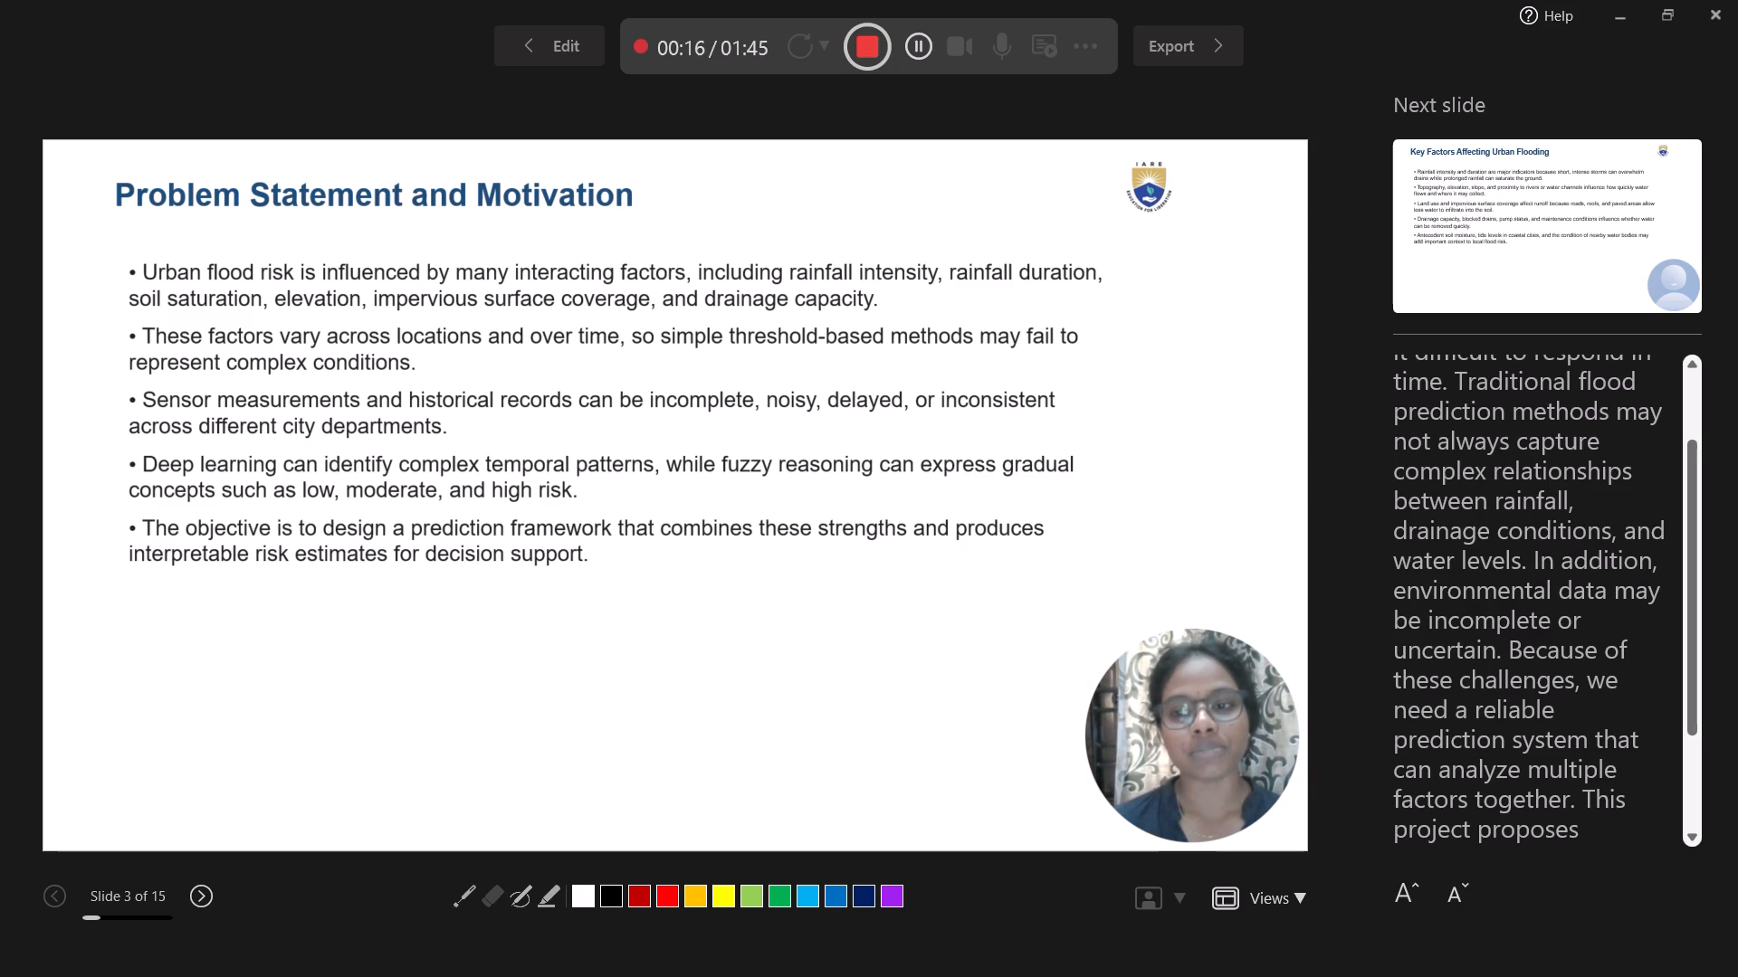
scroll(1533, 534, "down", 2)
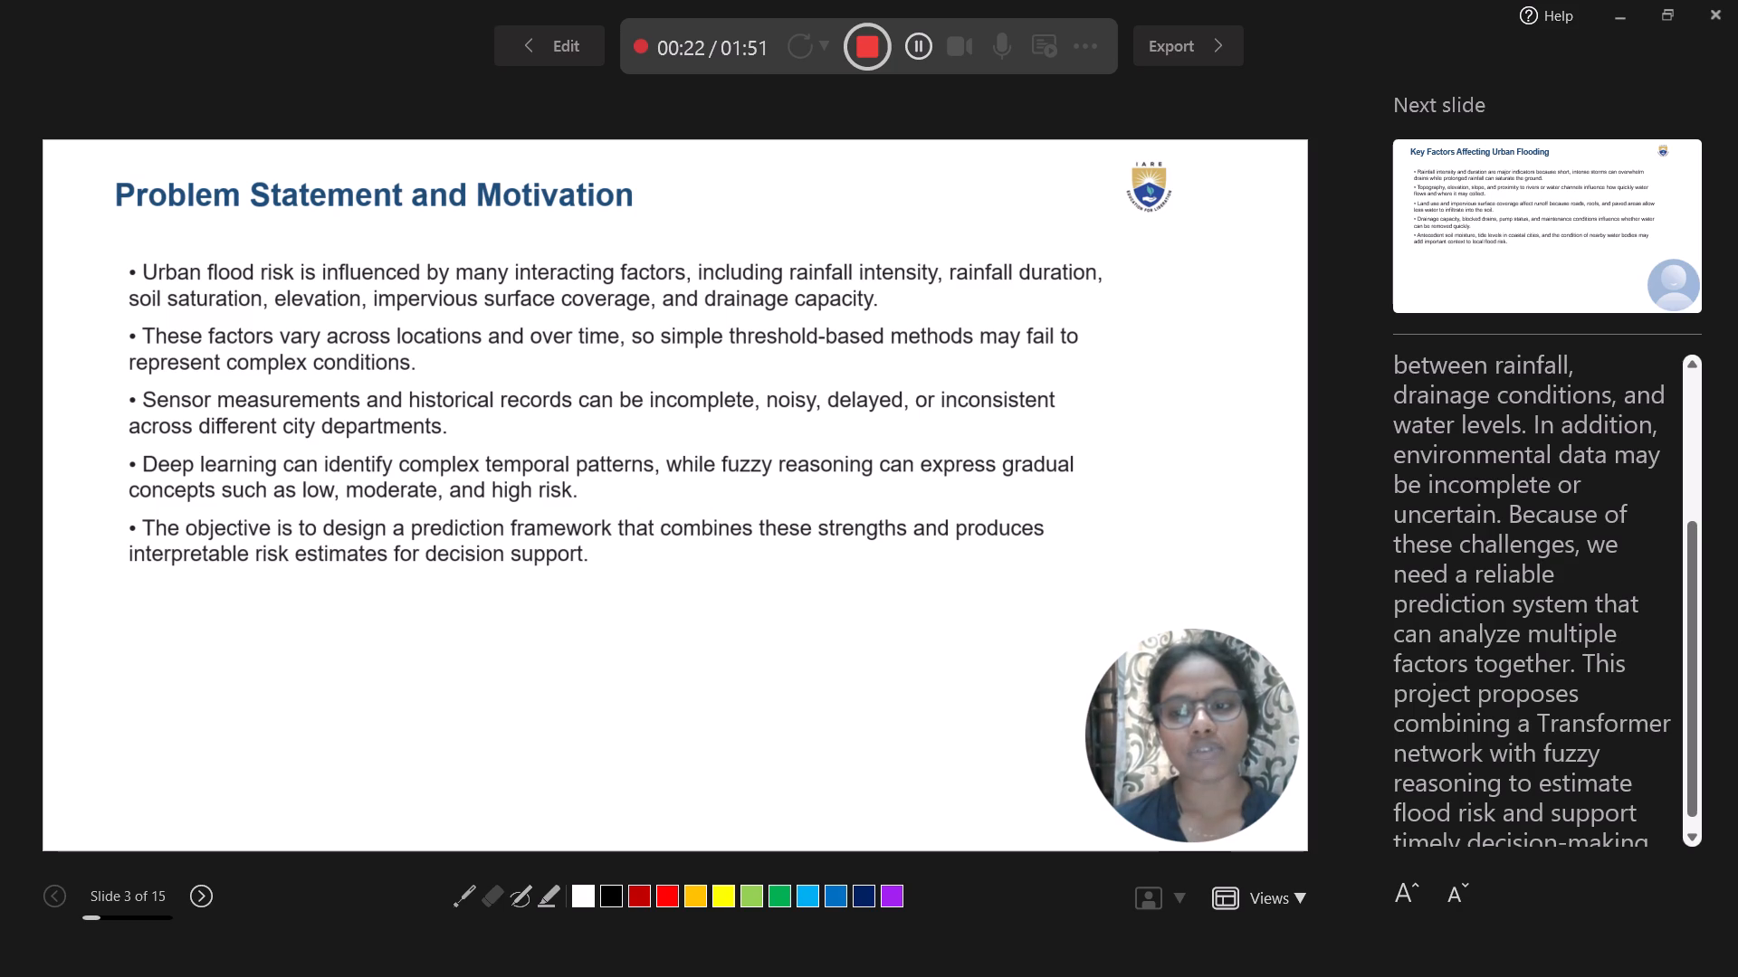
scroll(1533, 534, "down", 2)
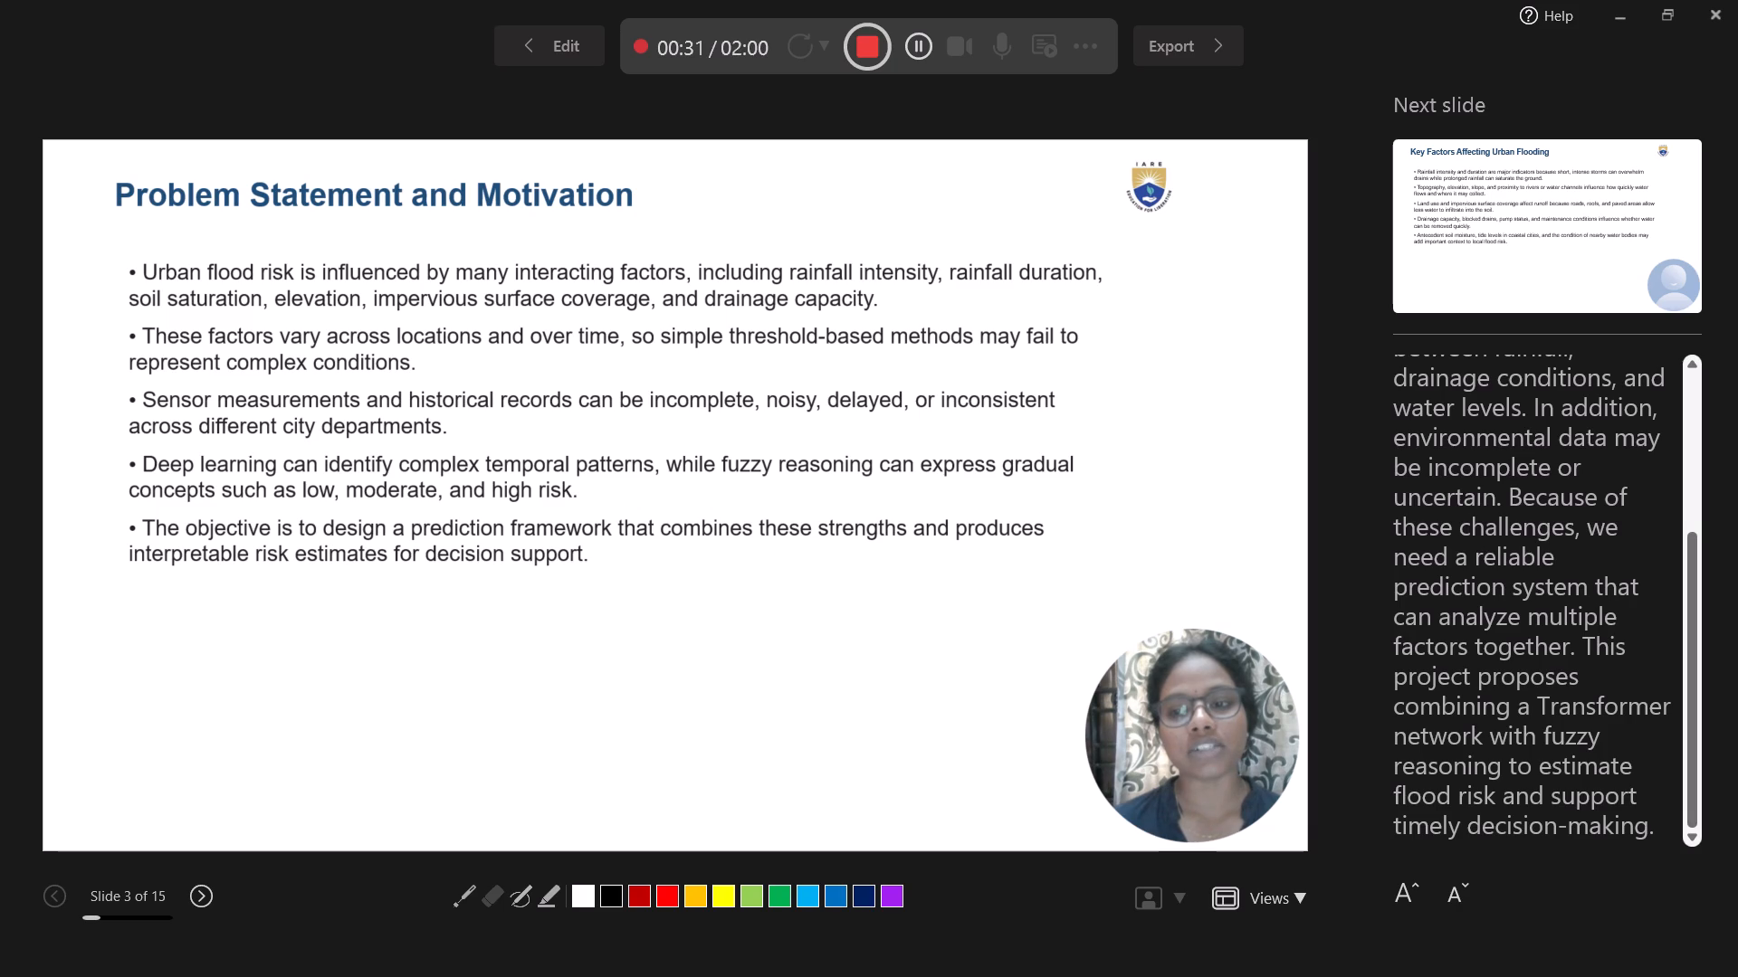
scroll(1533, 534, "down", 2)
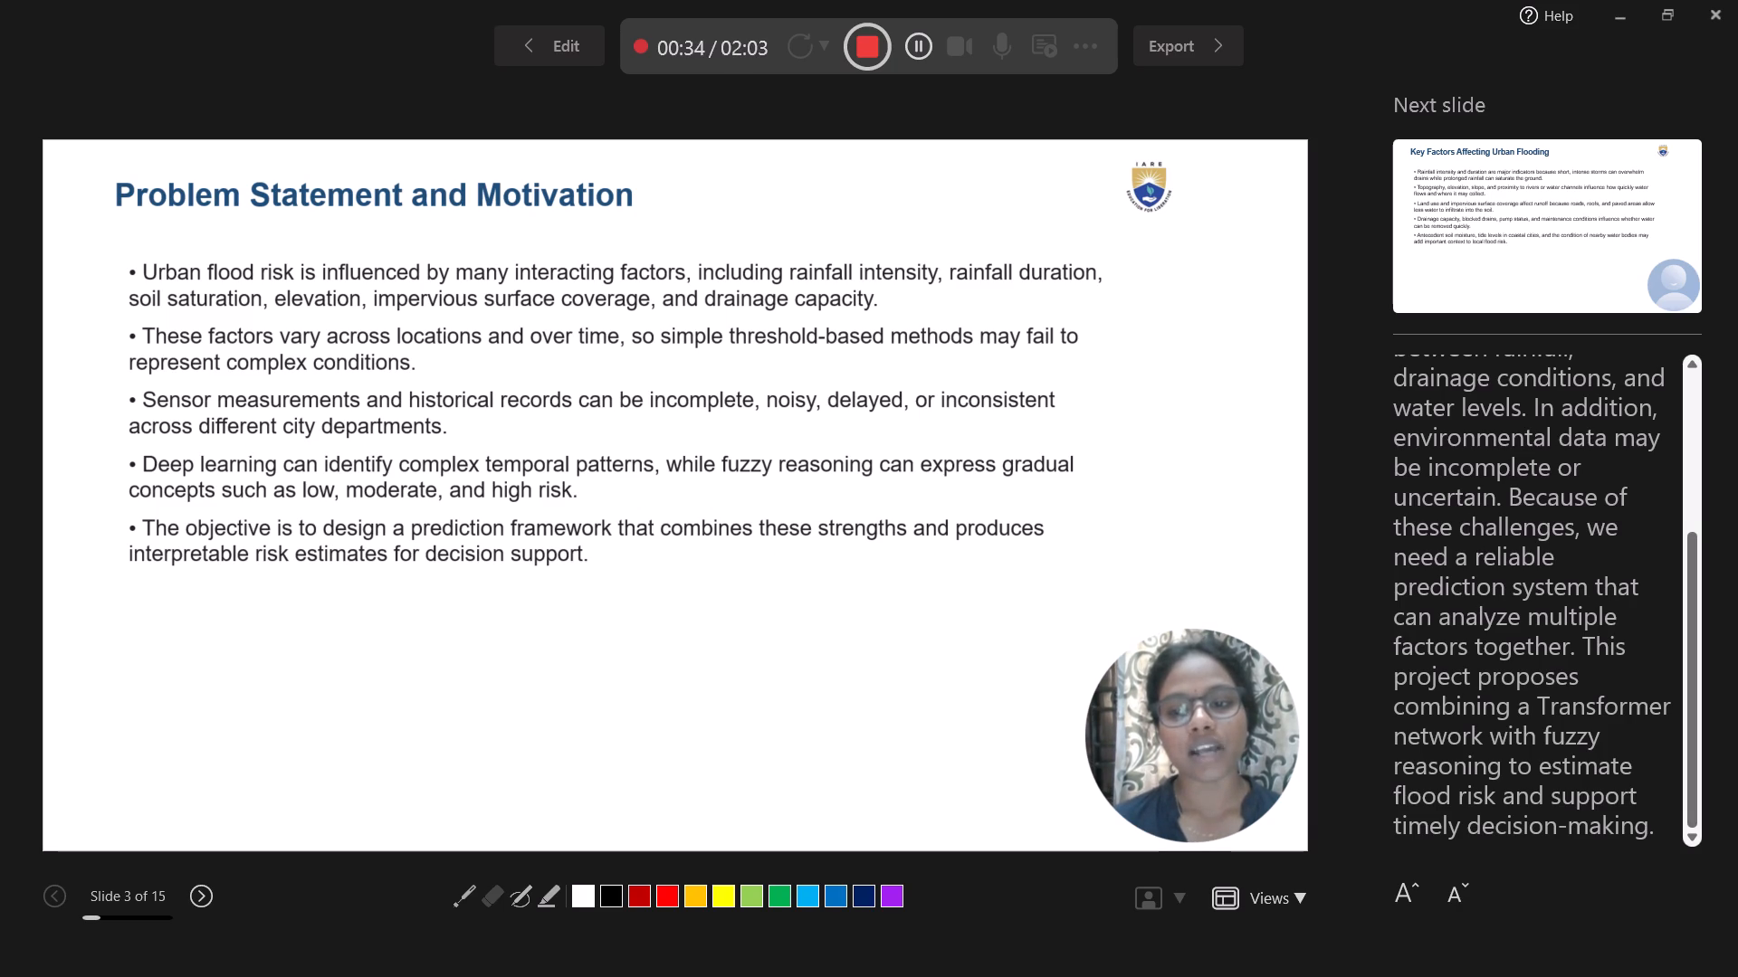
scroll(1593, 715, "down", 2)
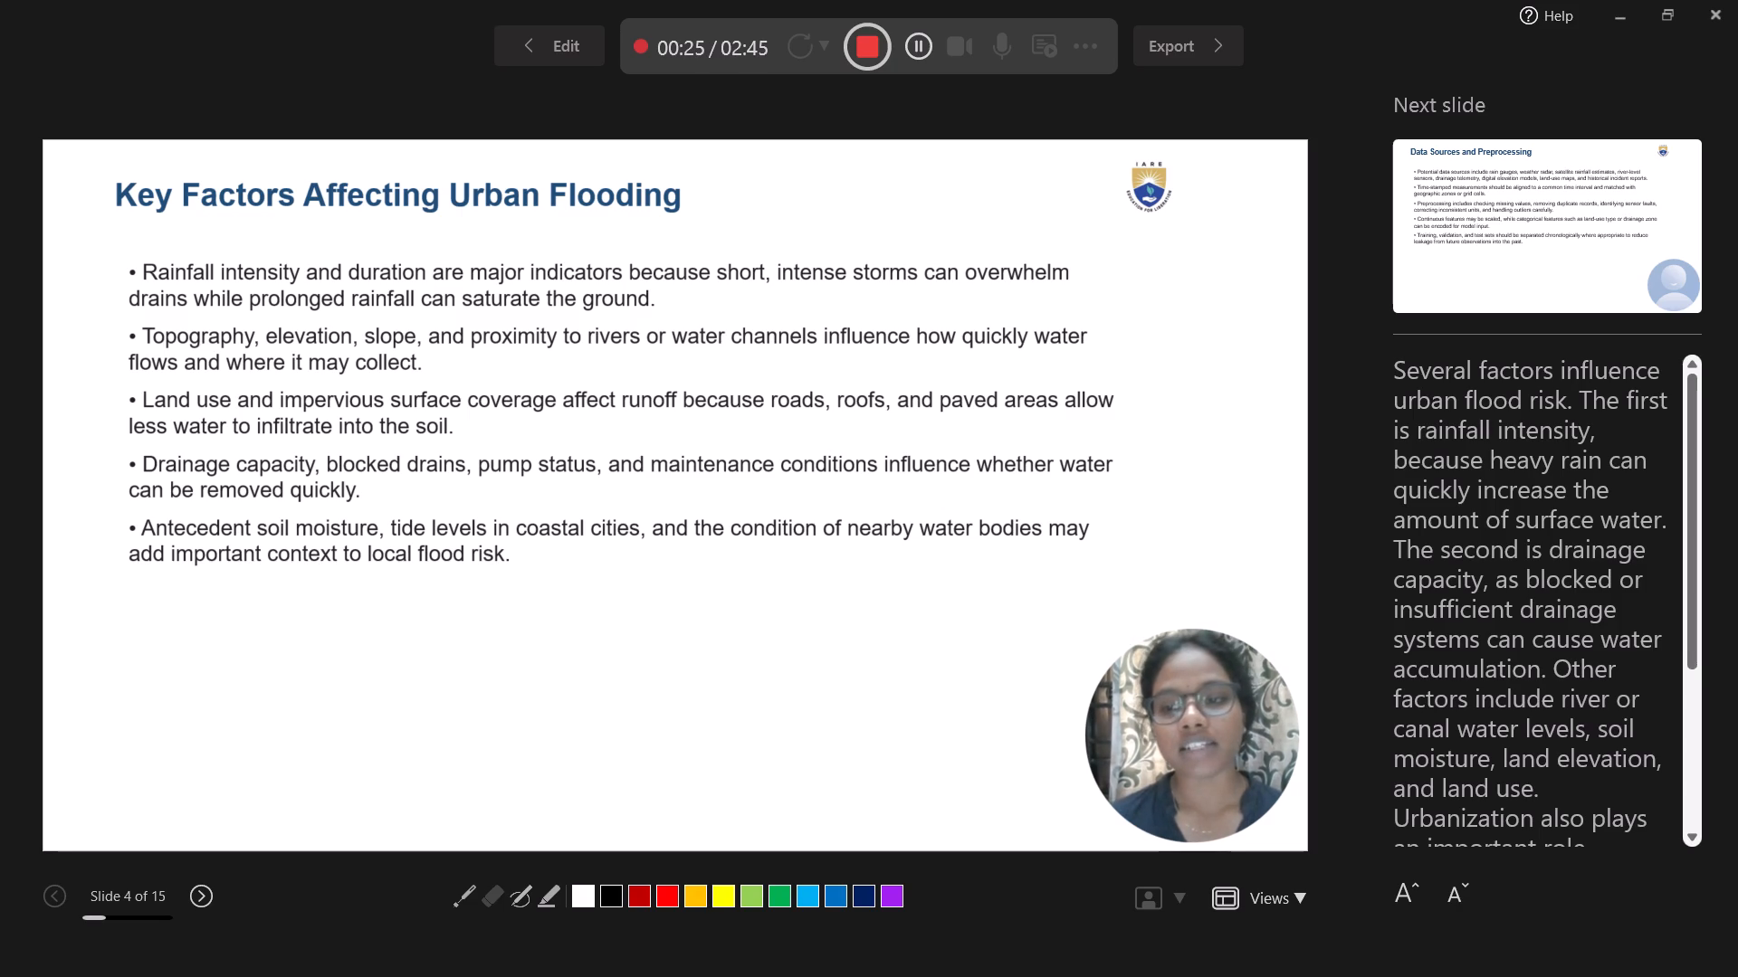
Record the narration for slide 4, Key Factors Affecting Urban Flooding, following its speaker notes through to the end.
scroll(1470, 576, "down", 2)
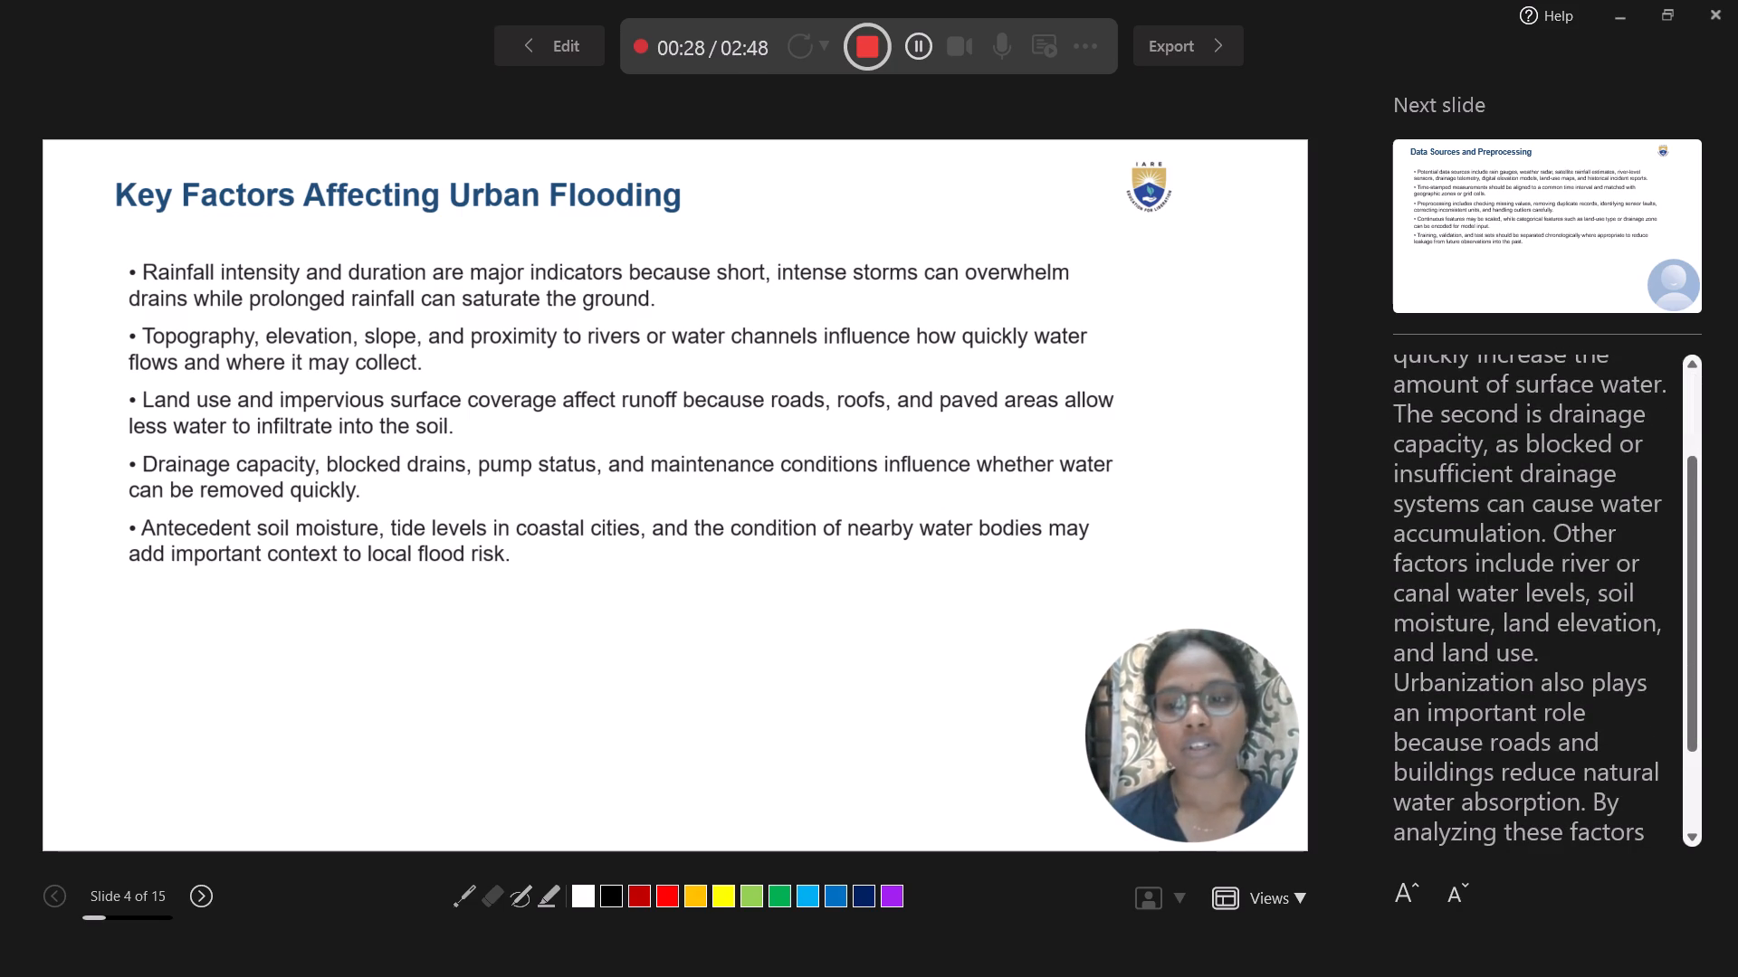
scroll(1470, 576, "down", 1)
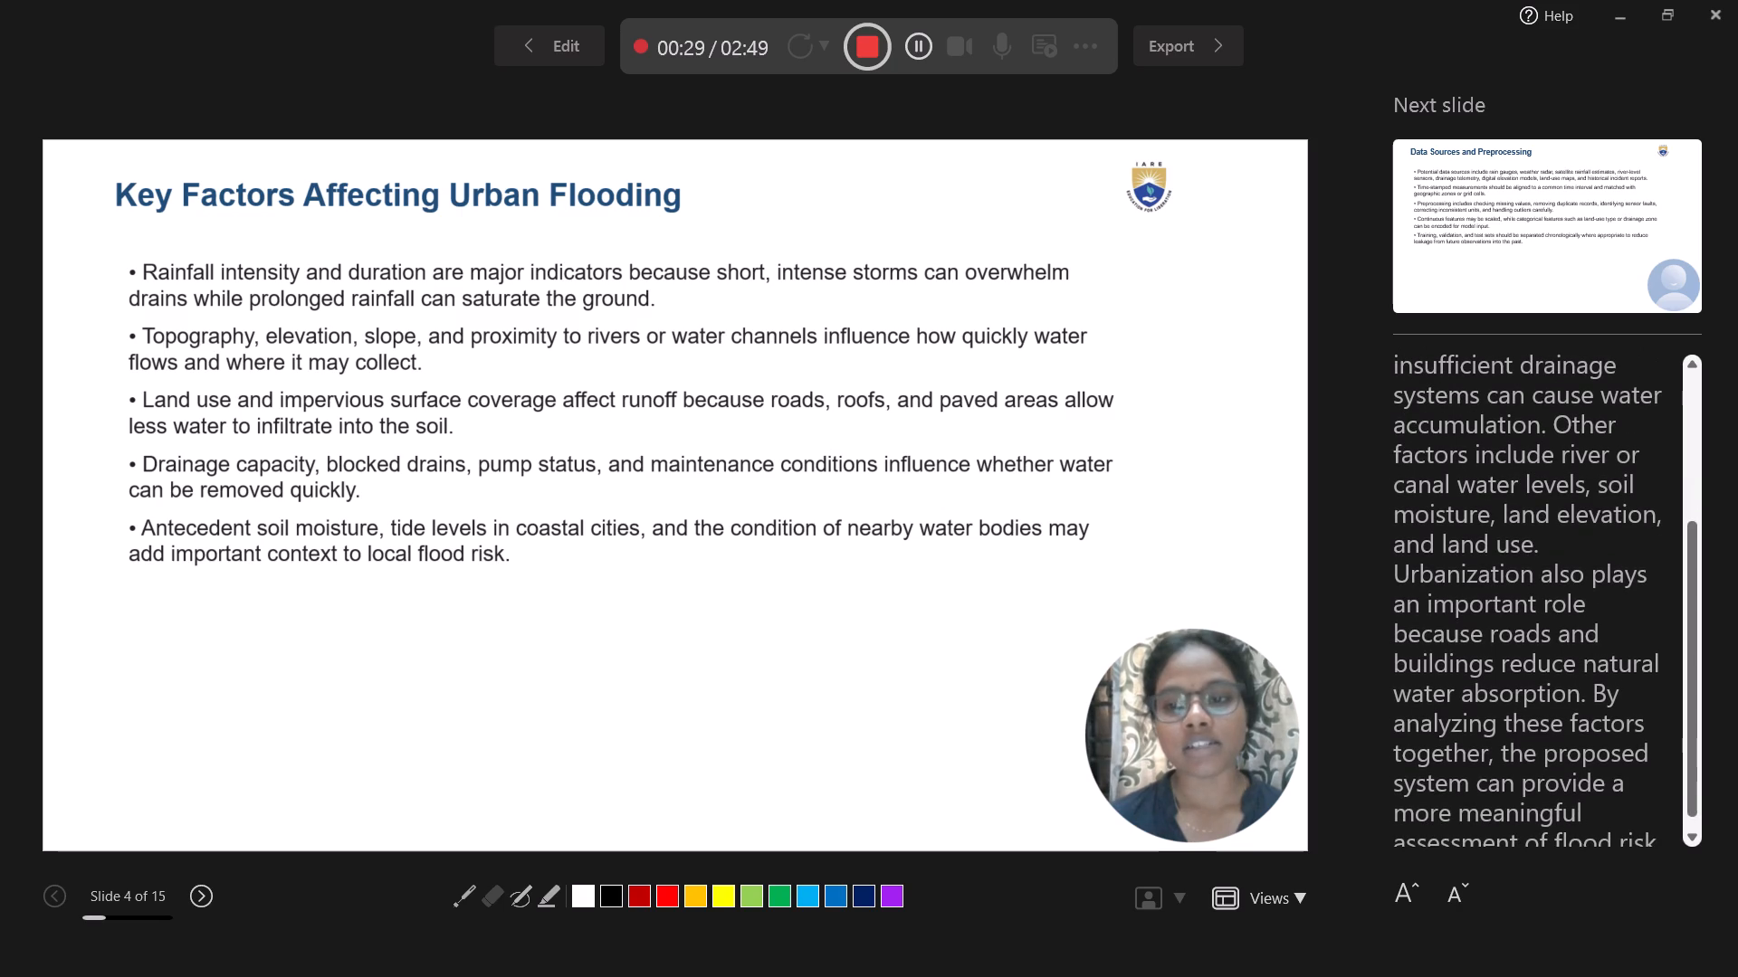
scroll(1470, 576, "down", 1)
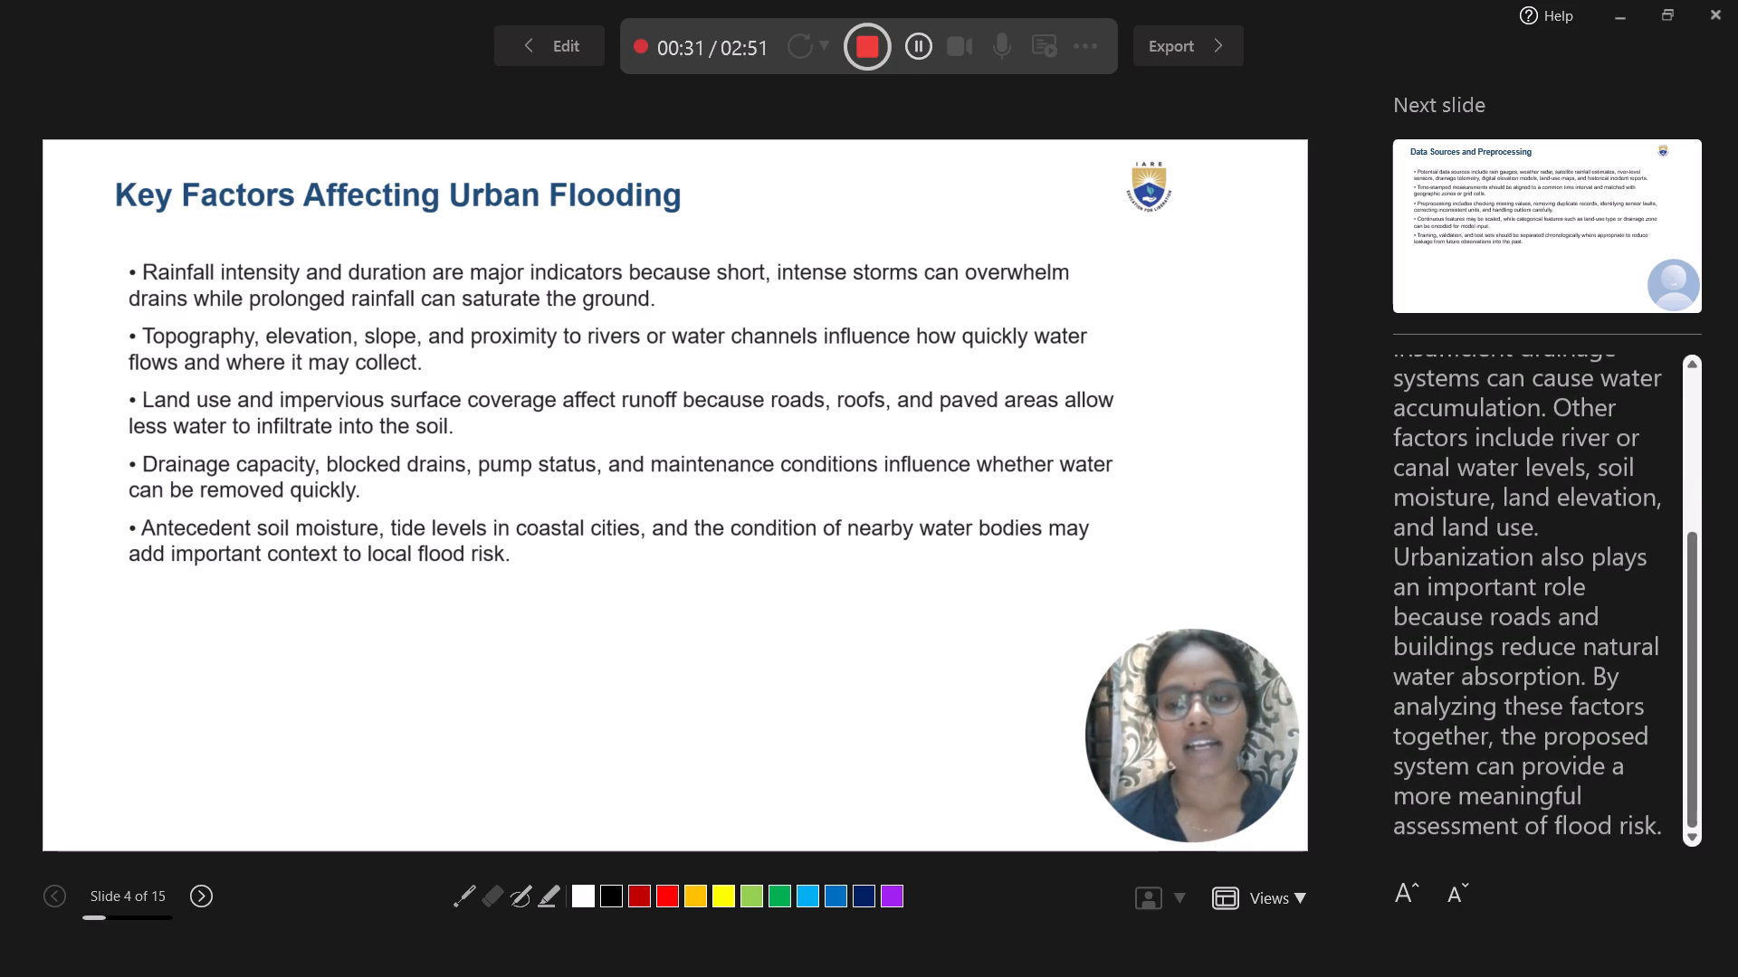
scroll(1470, 576, "down", 1)
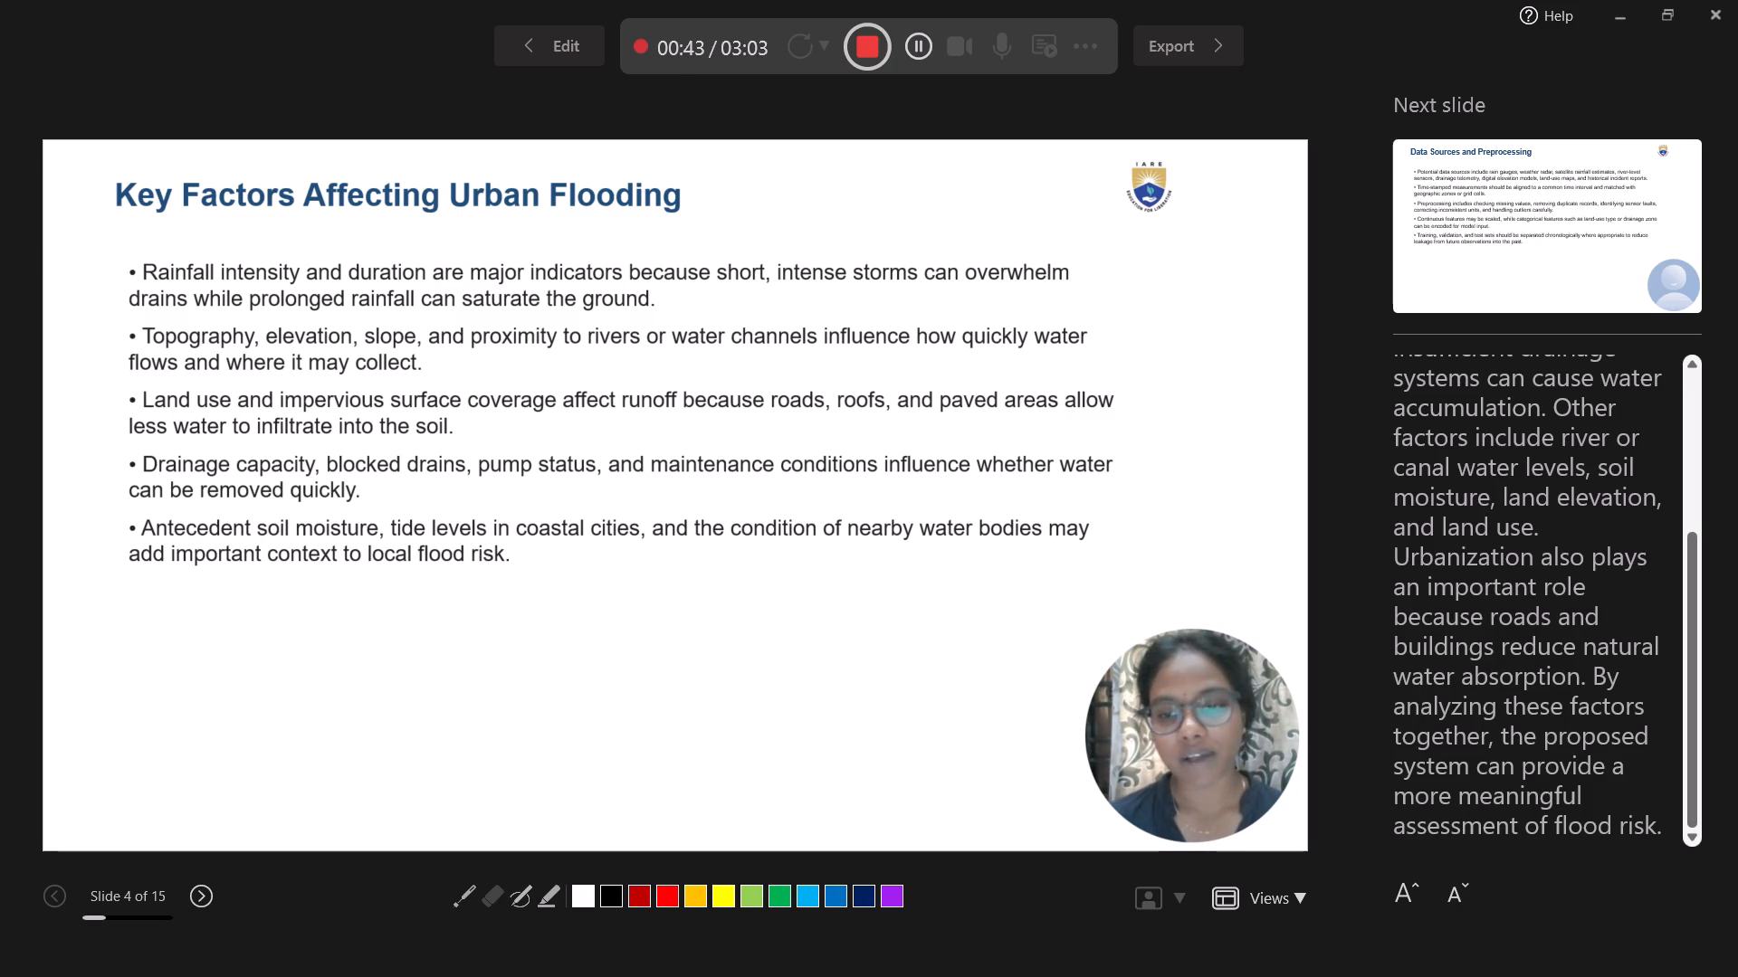
scroll(1611, 758, "down", 1)
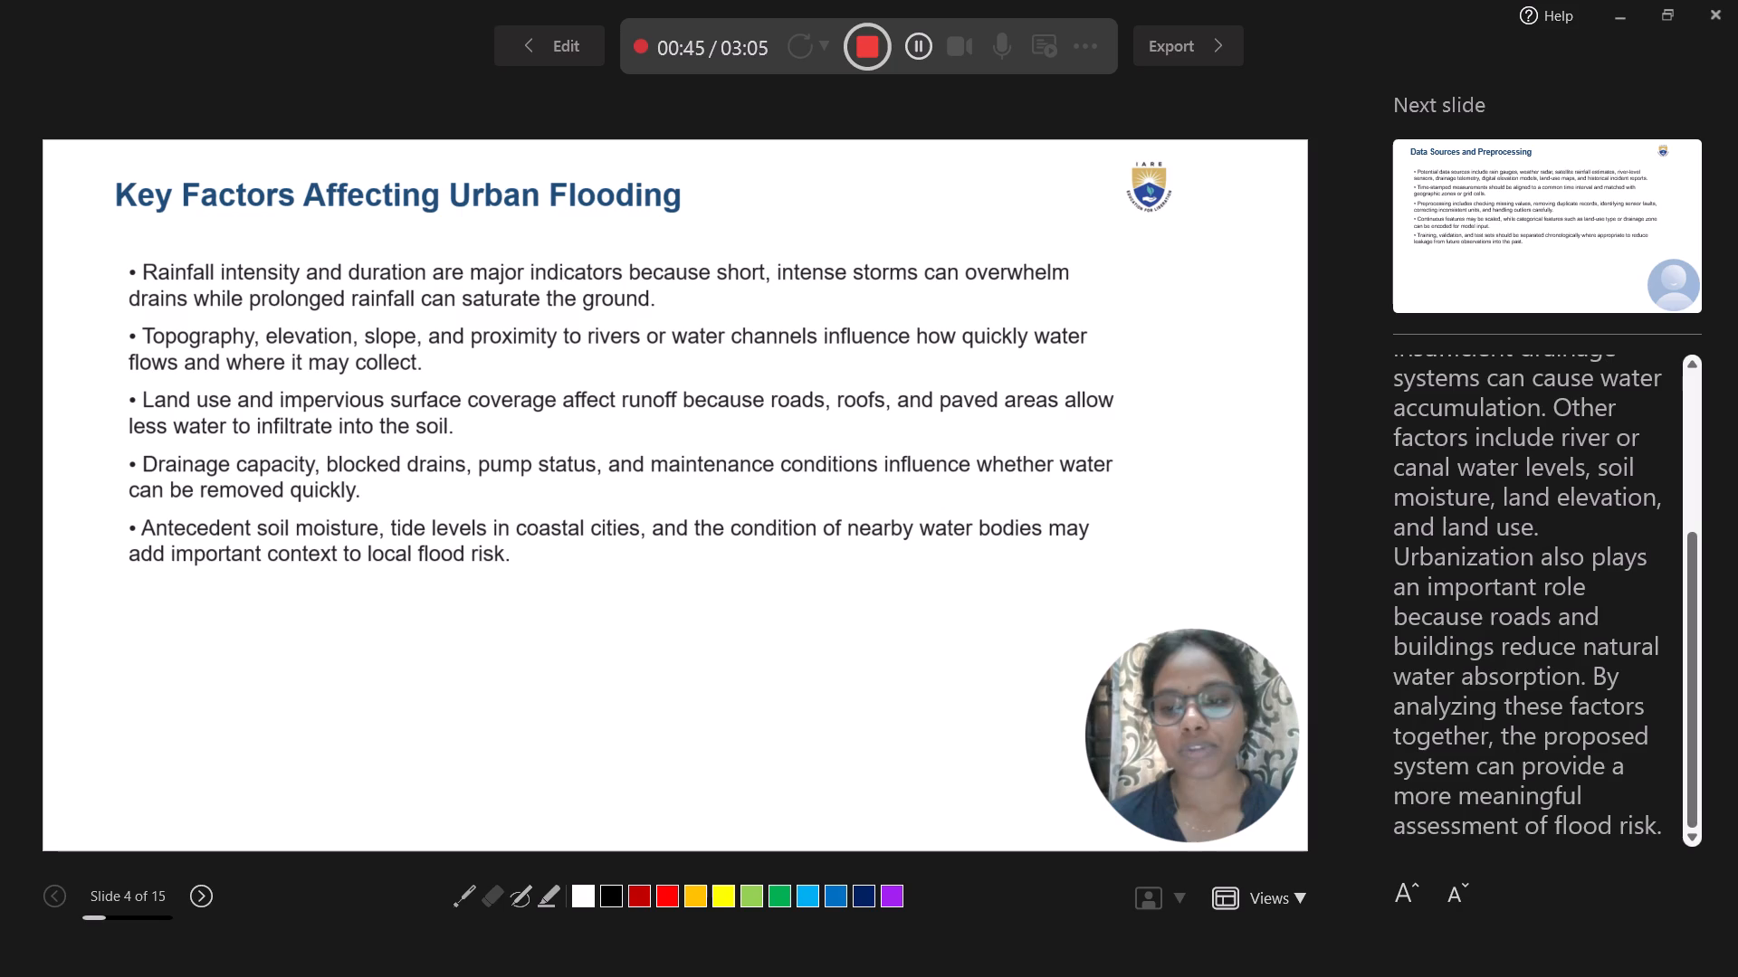
scroll(1611, 758, "down", 1)
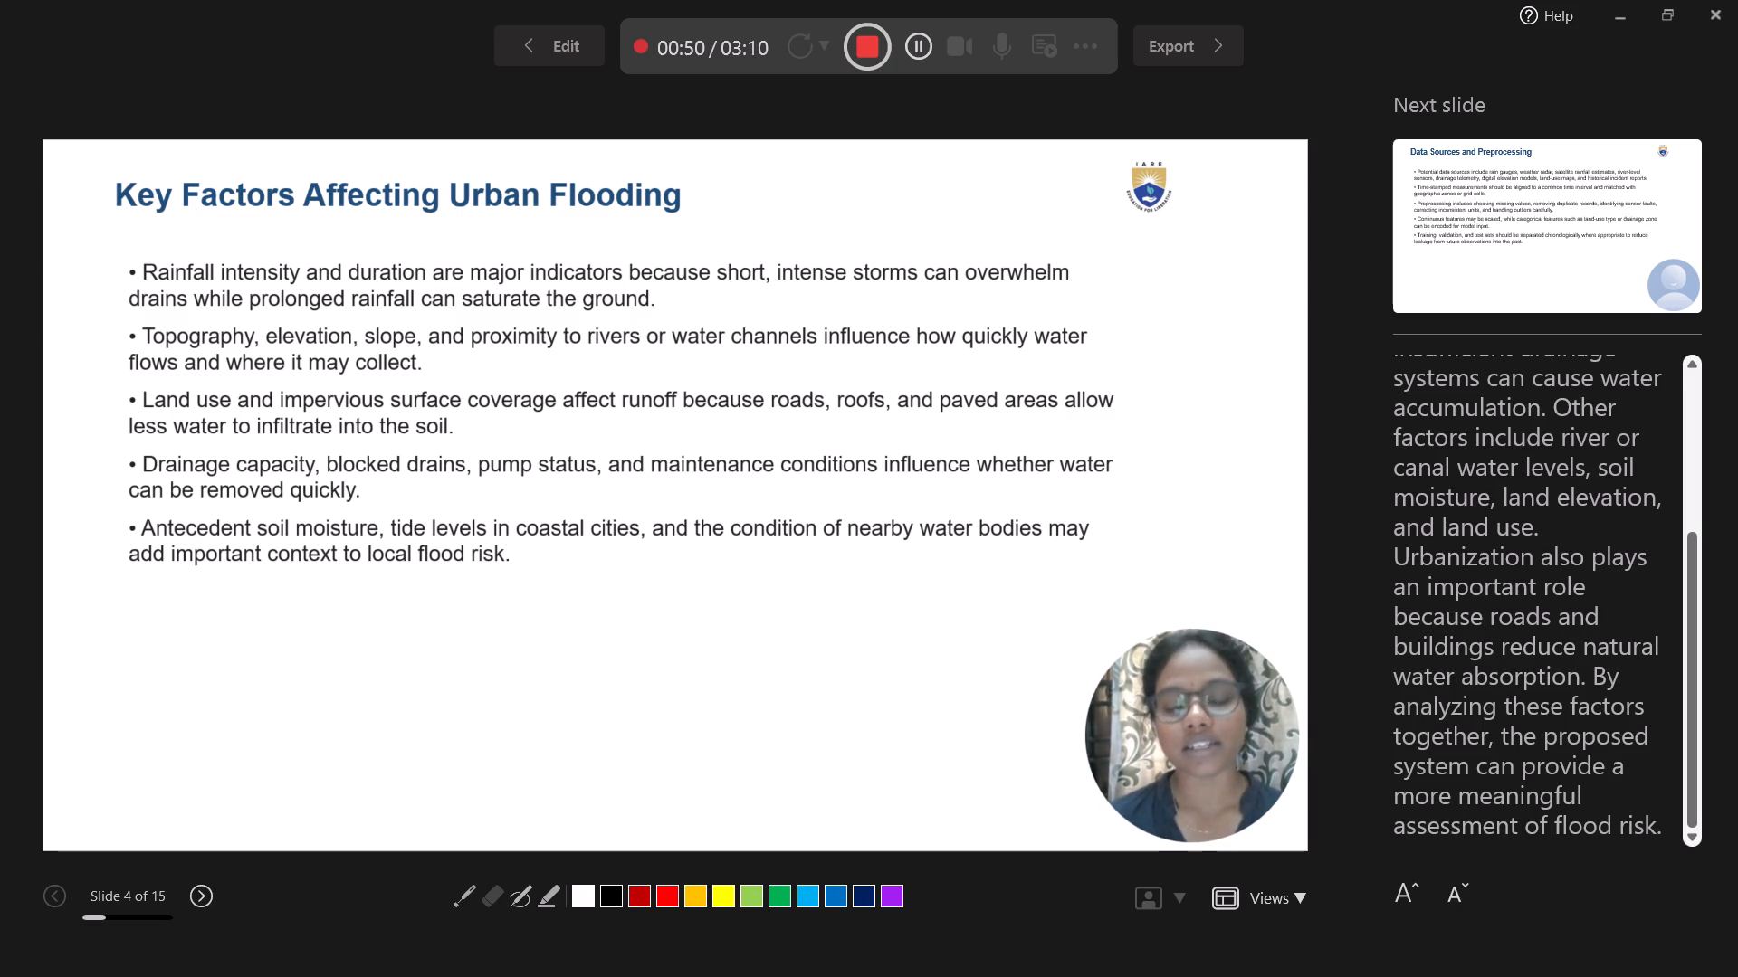
Advance to slide 5, Data Sources and Preprocessing, and record its narration while following the speaker notes to the end.
key("Right")
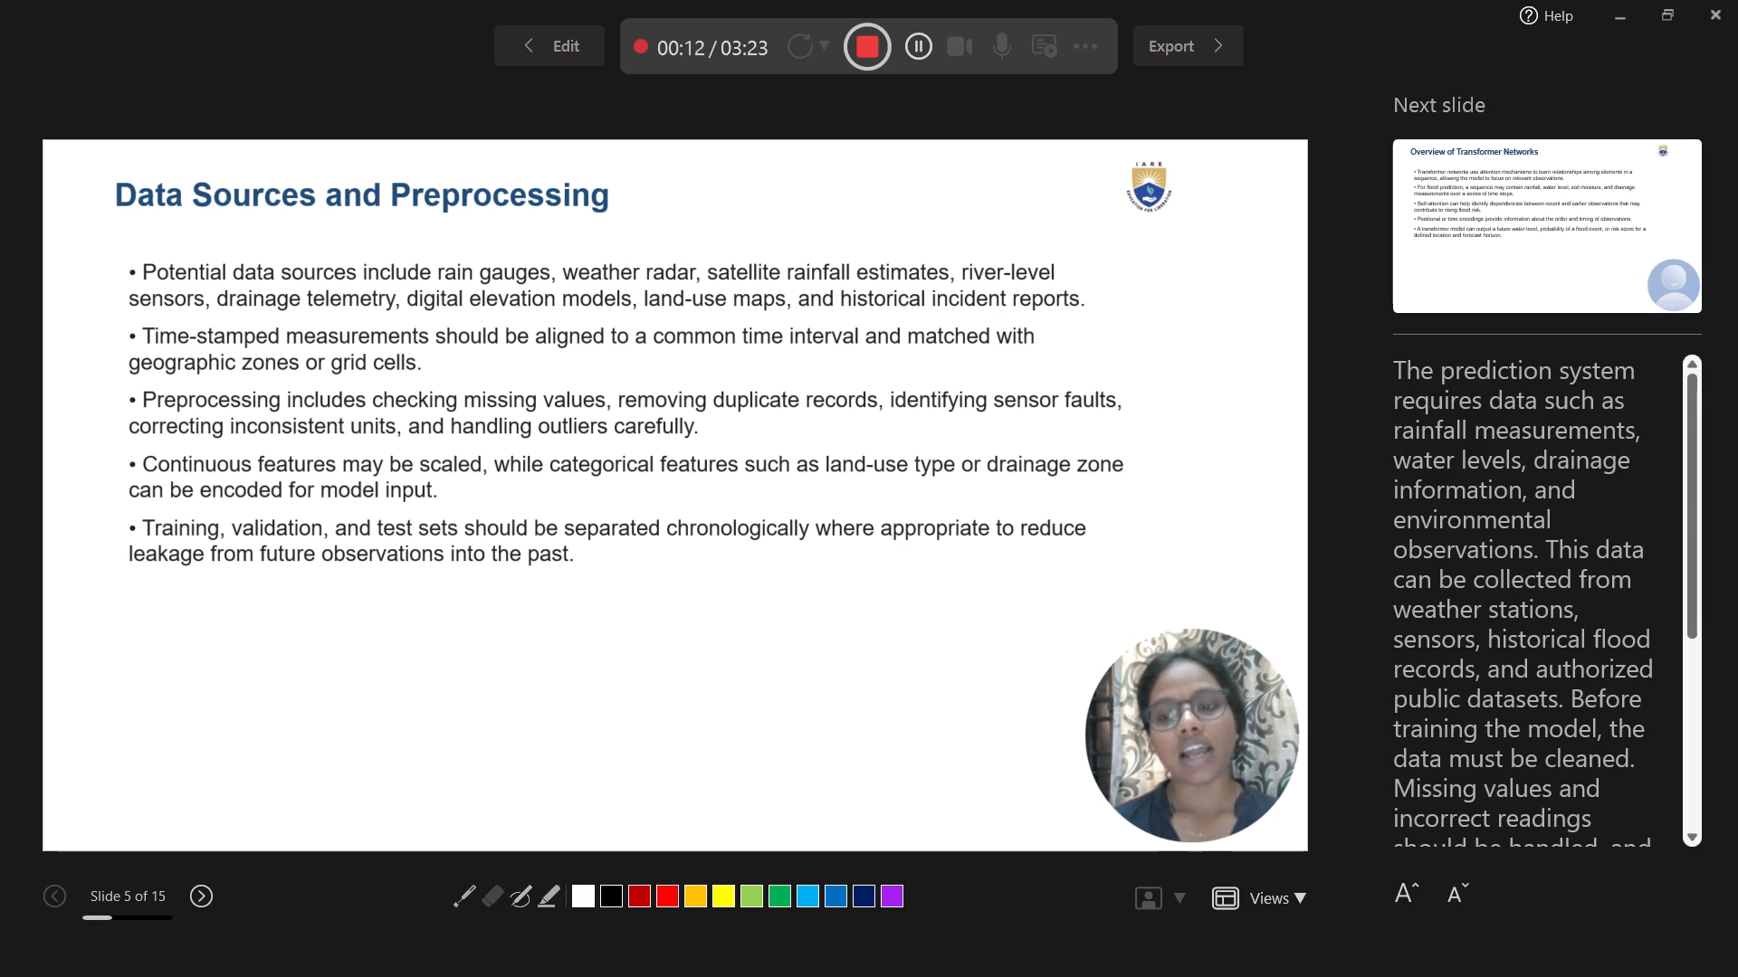
scroll(1578, 633, "down", 1)
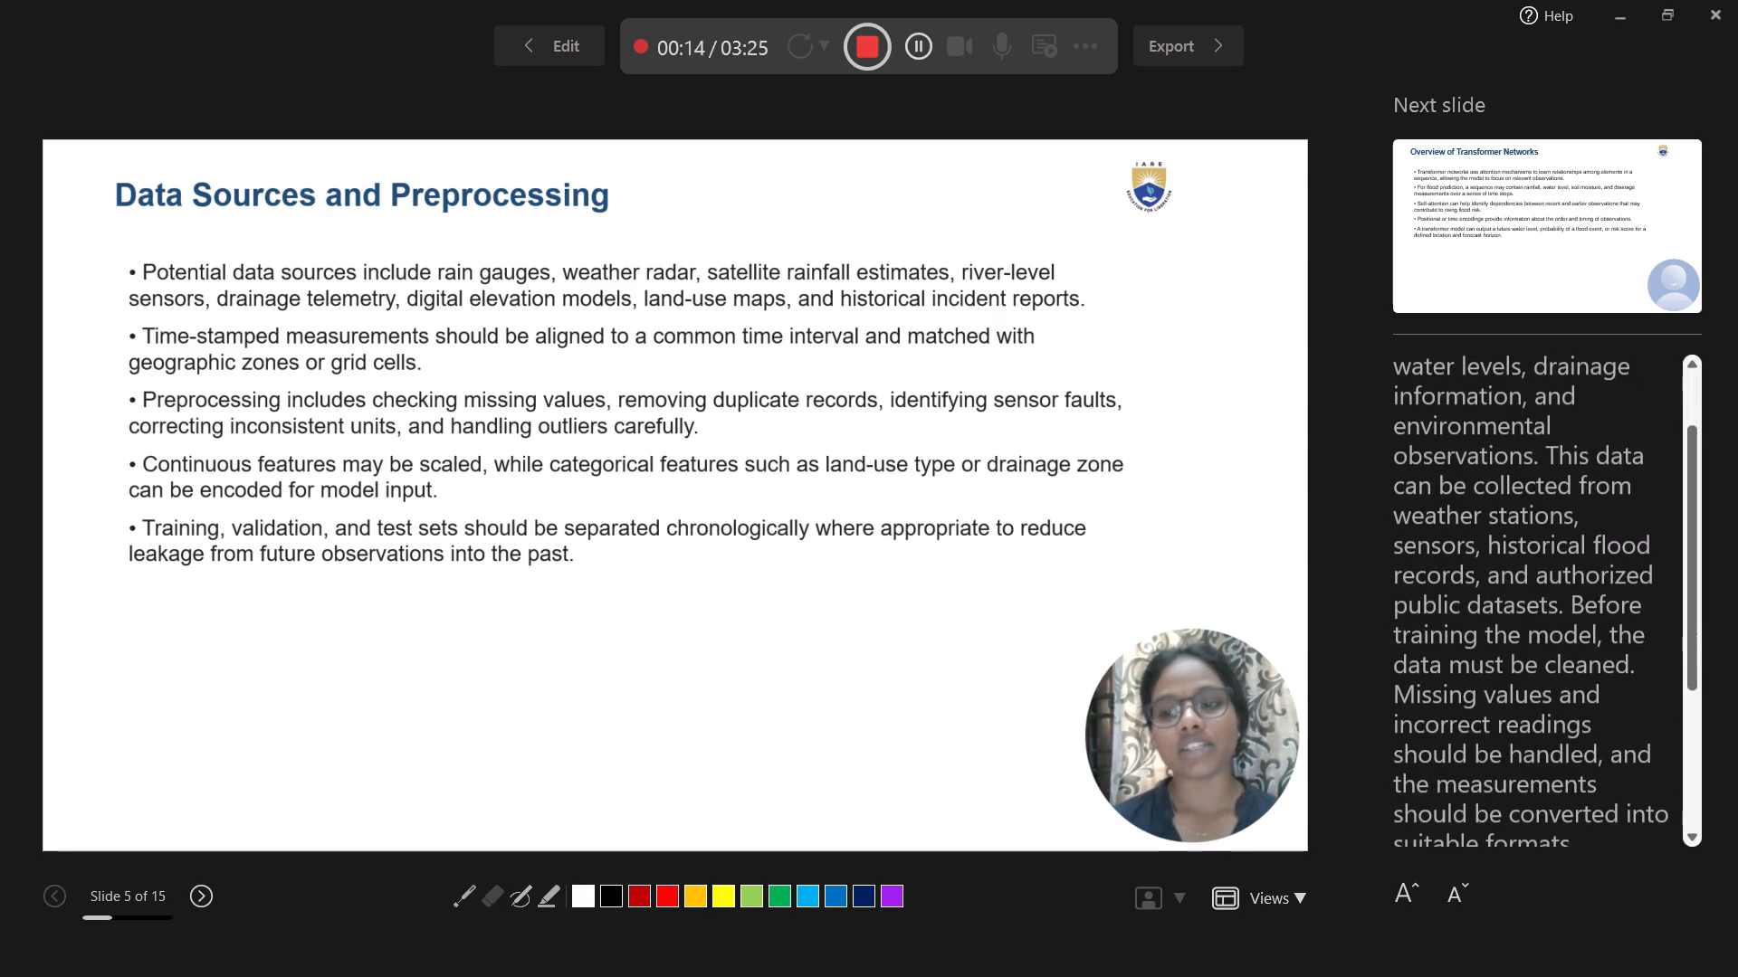
scroll(1578, 633, "down", 1)
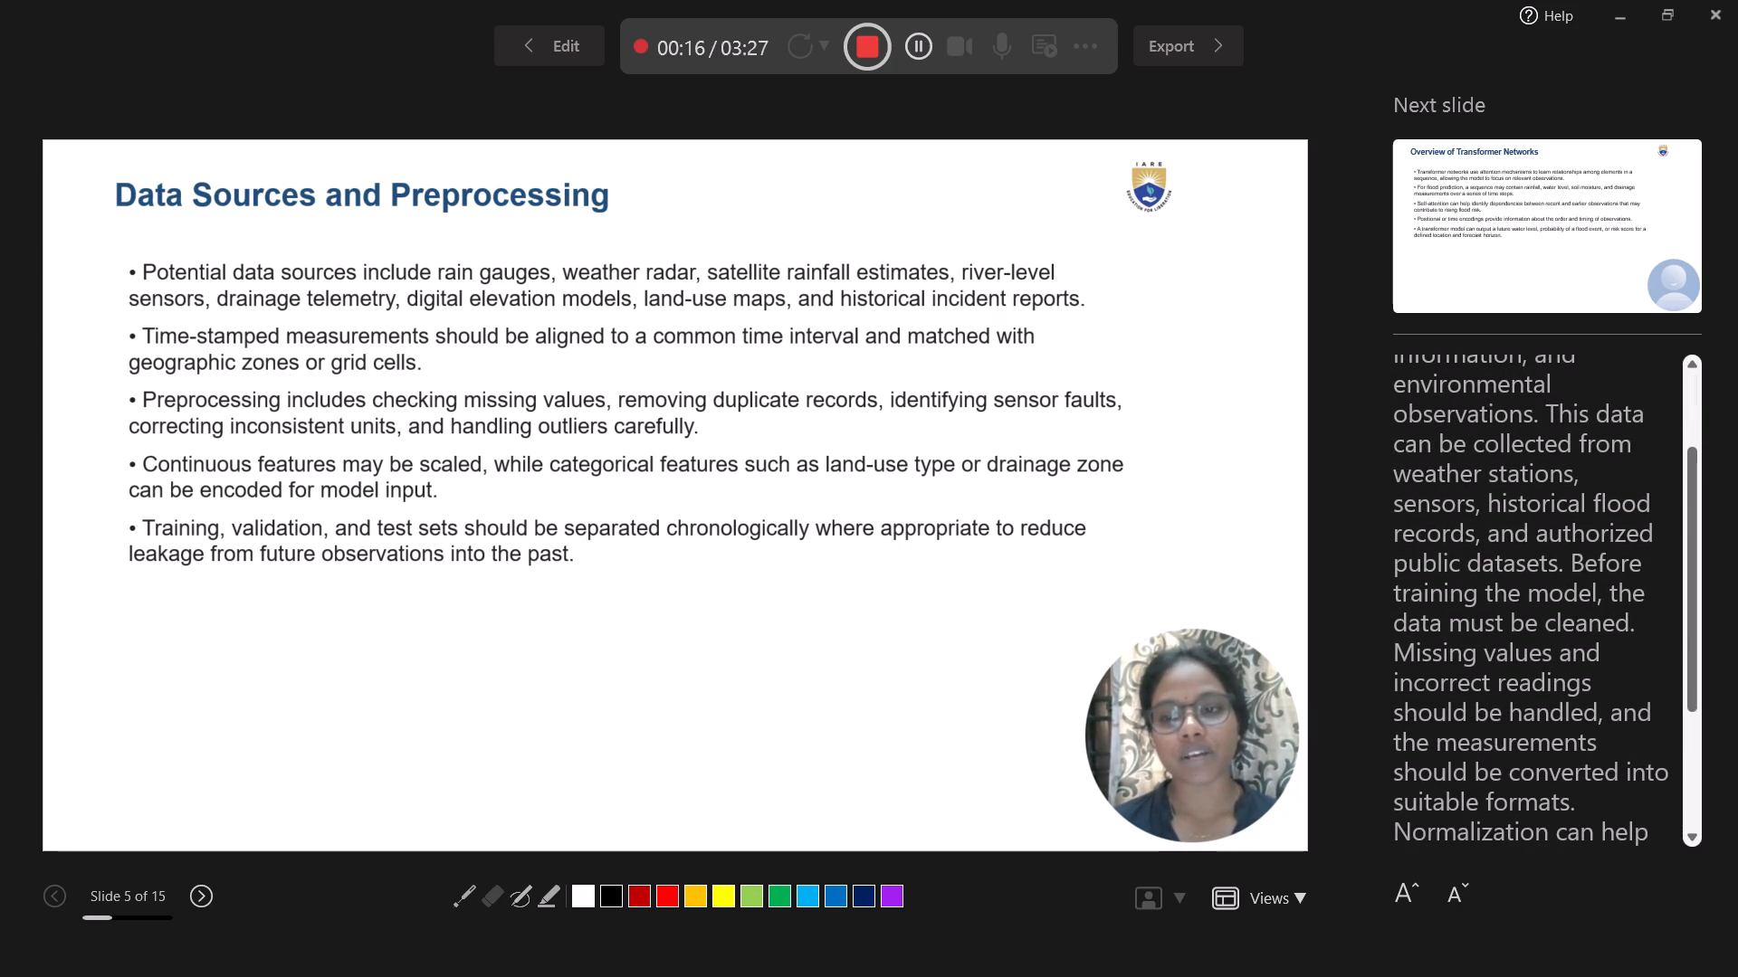
scroll(1578, 633, "down", 2)
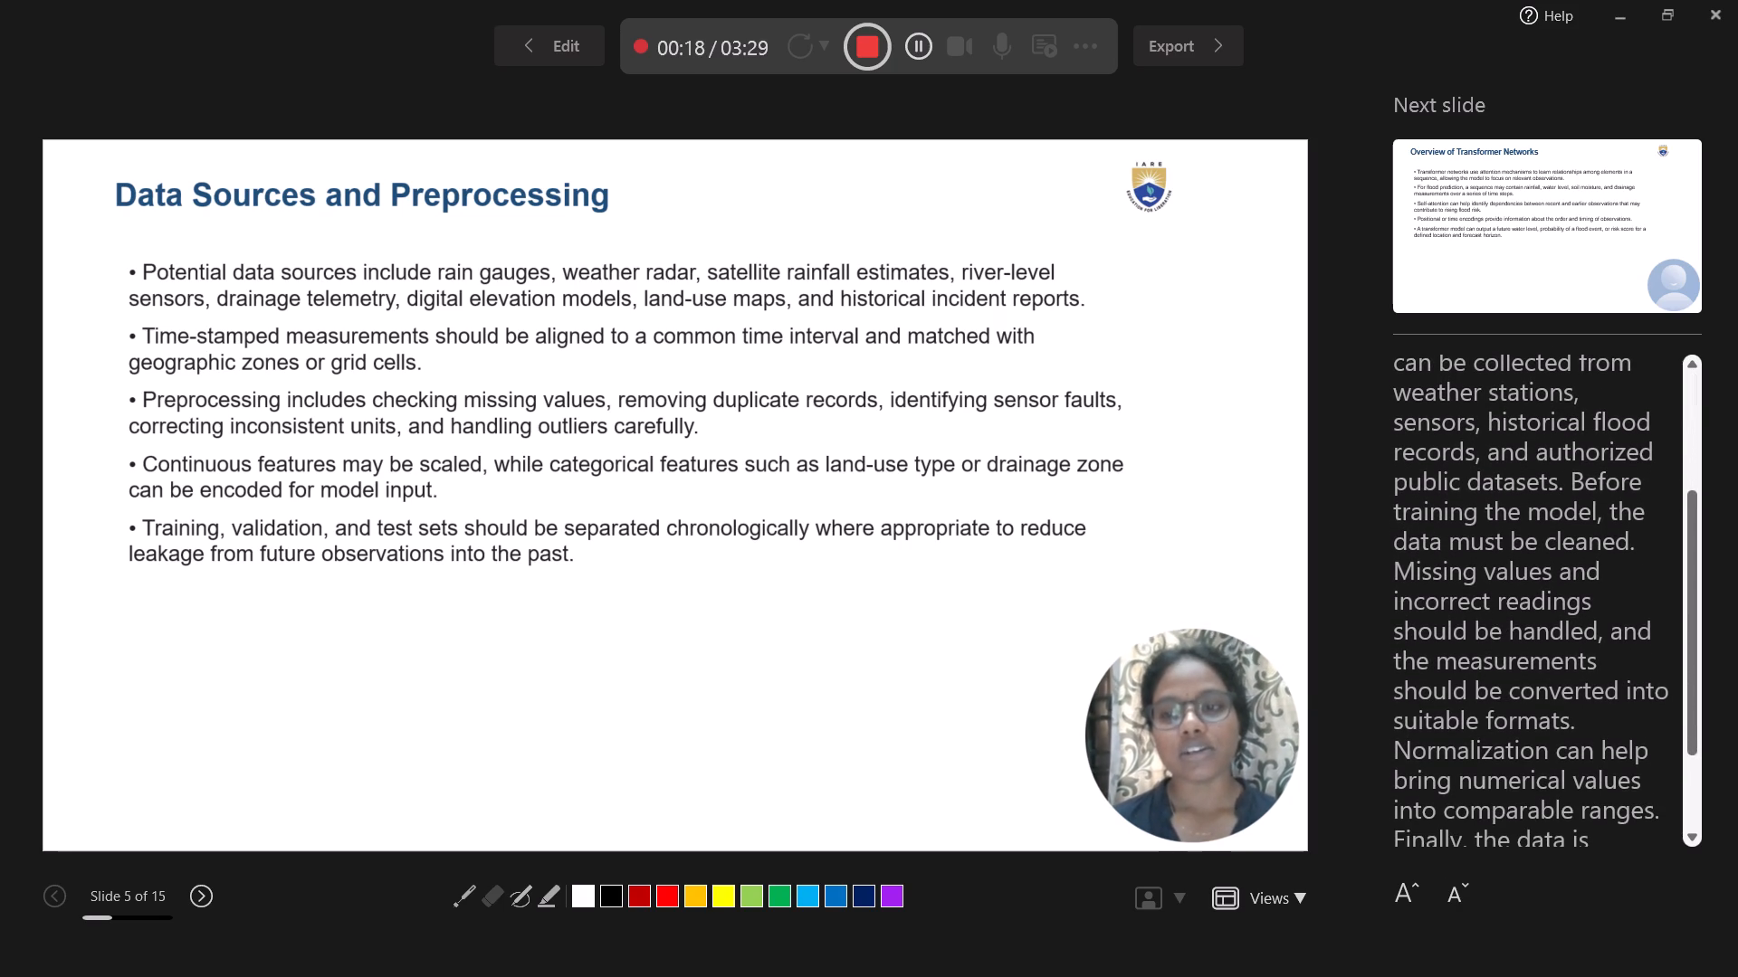
scroll(1578, 633, "down", 1)
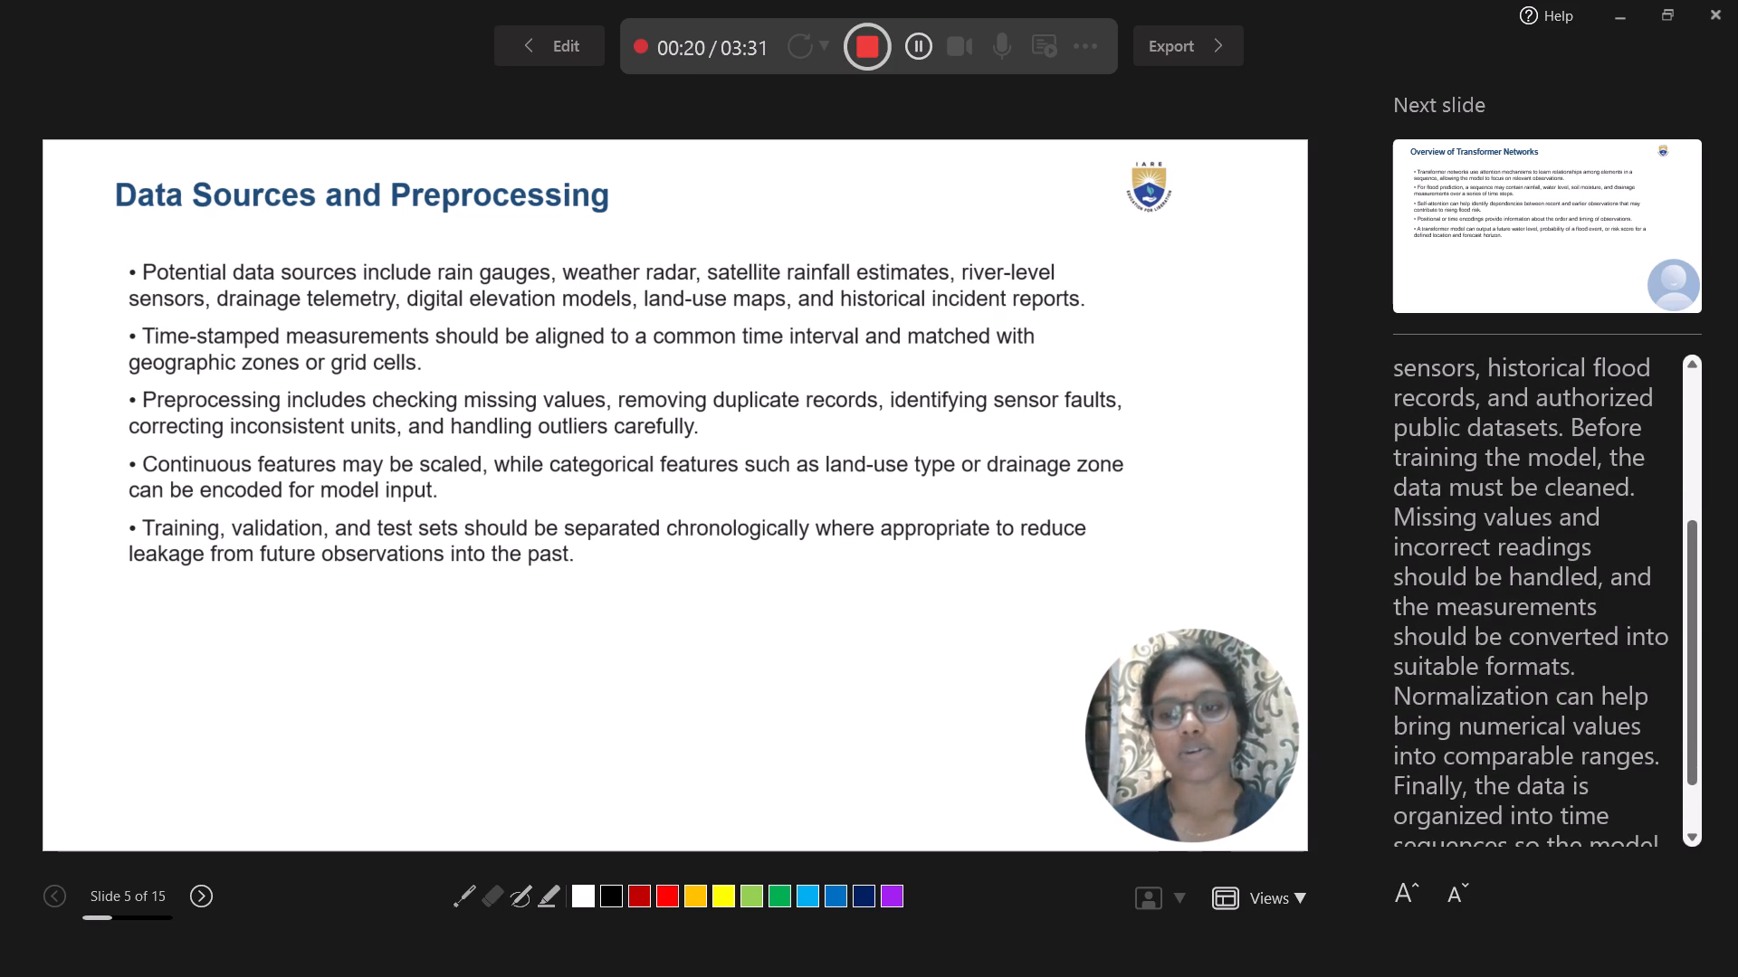
scroll(1578, 633, "down", 1)
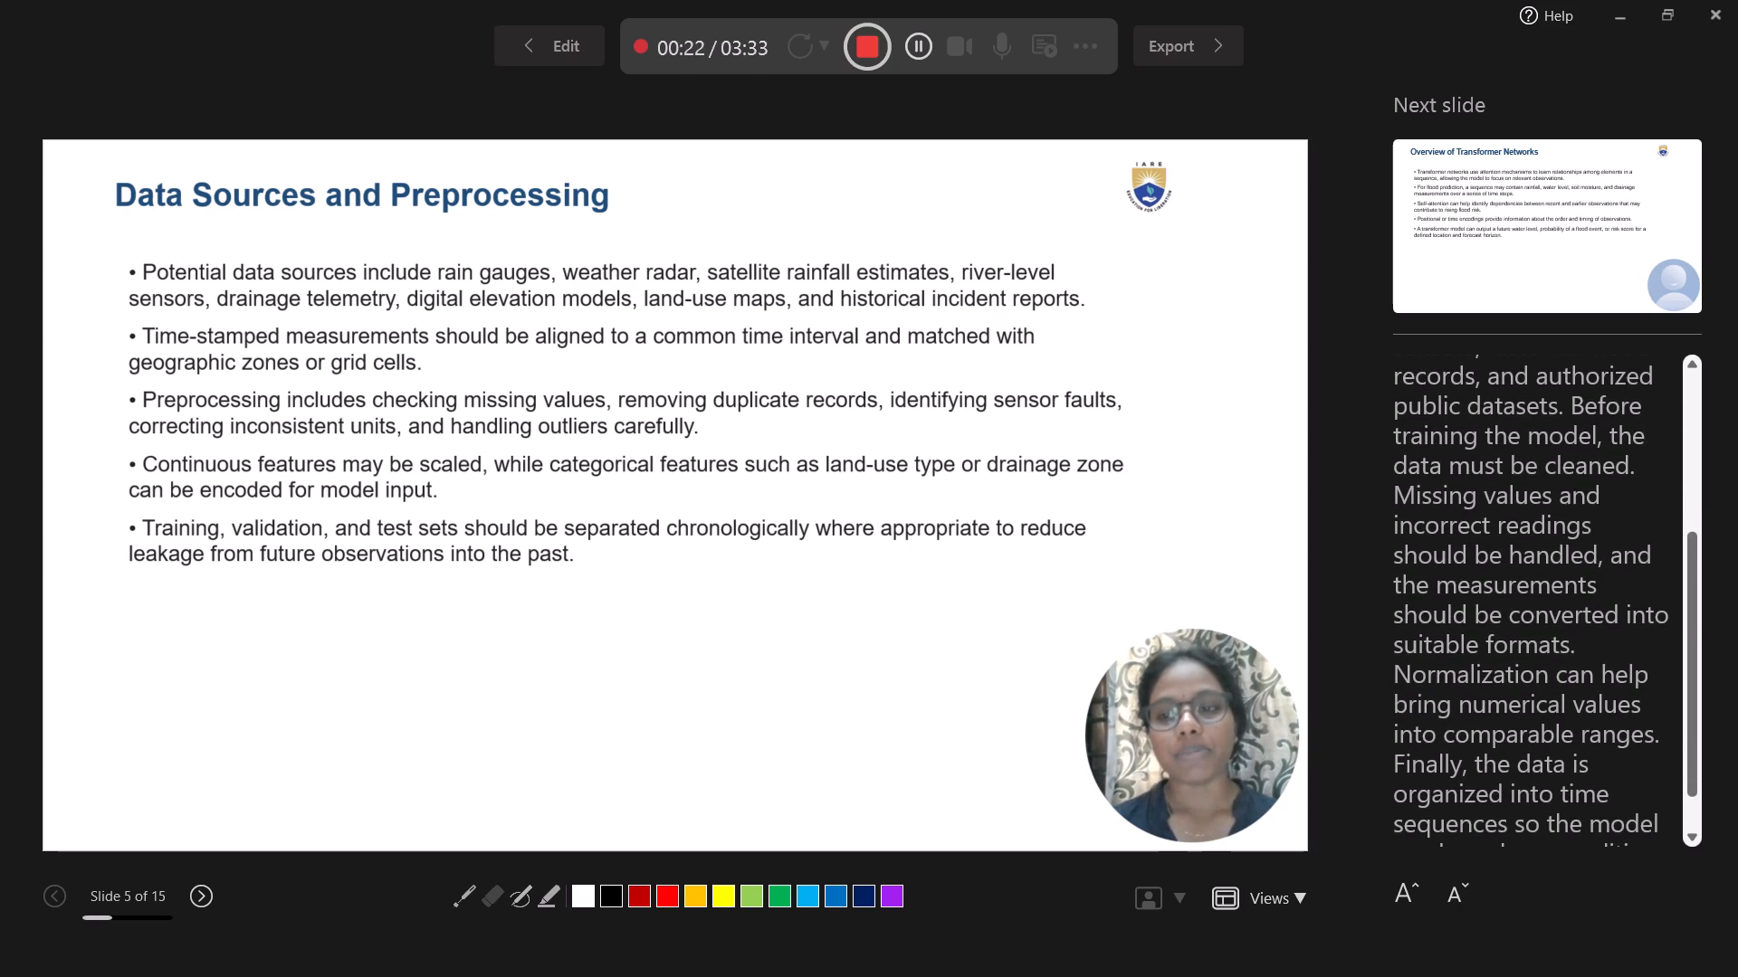
scroll(1578, 633, "down", 1)
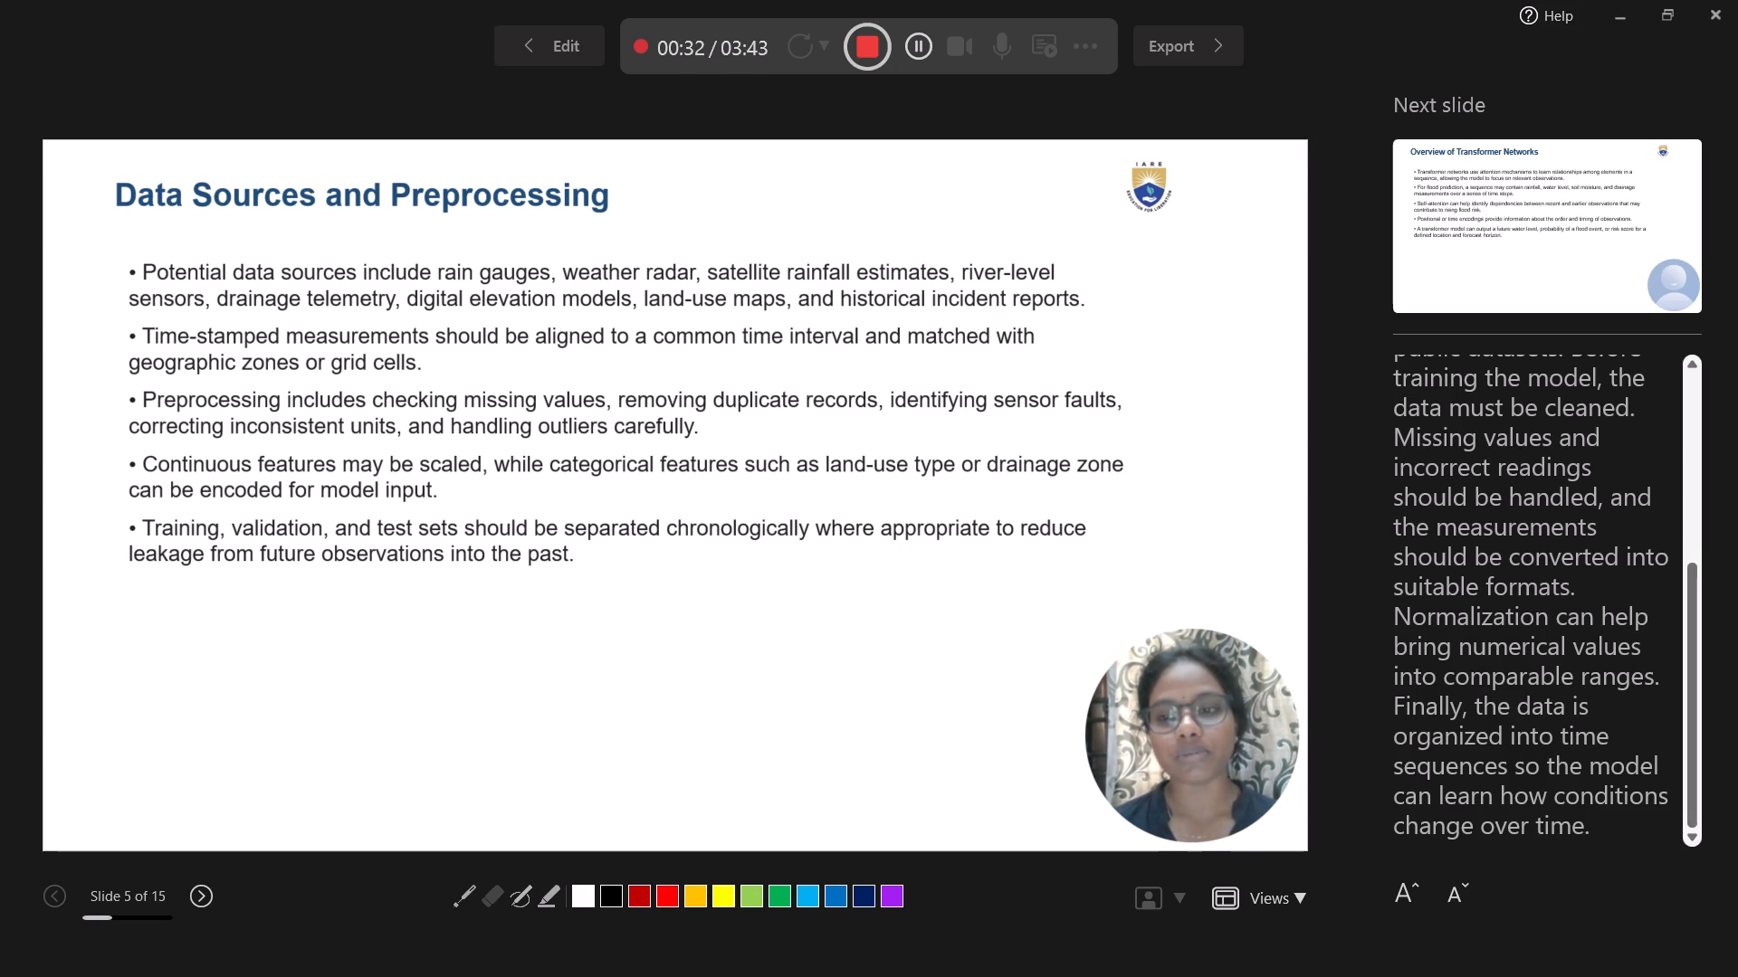
scroll(1578, 633, "down", 3)
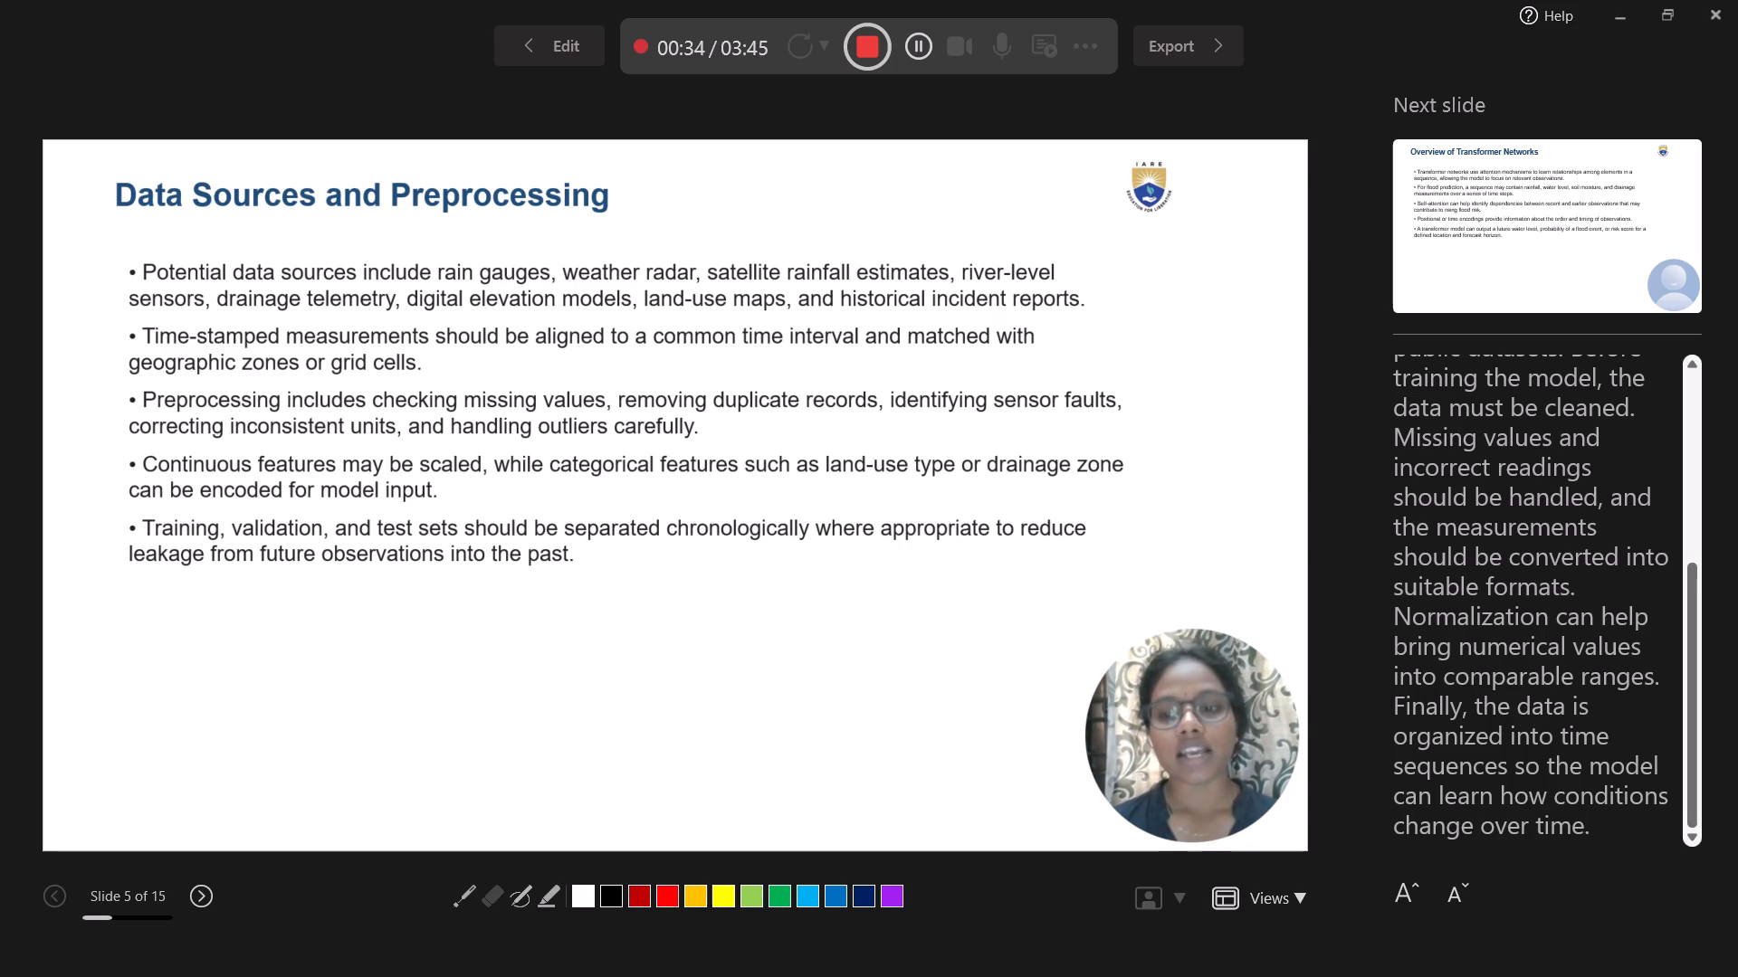
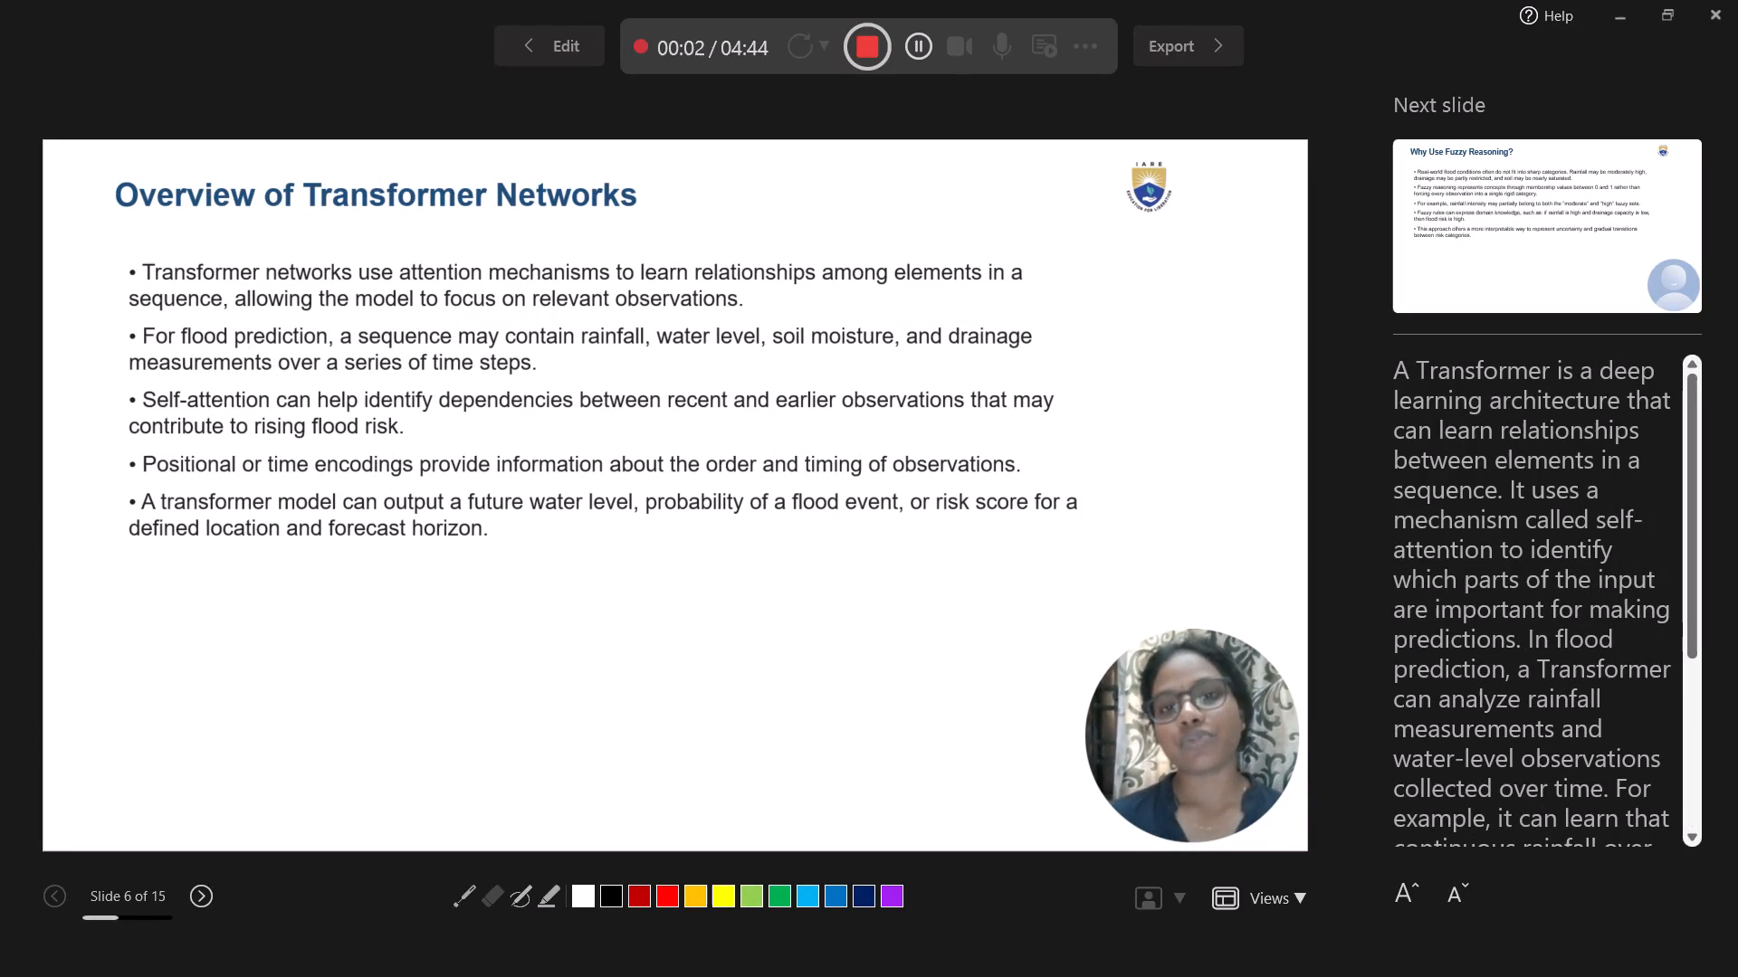
Record the narration for slide 6, Overview of Transformer Networks, following its speaker notes through to the end.
scroll(1584, 536, "up", 2)
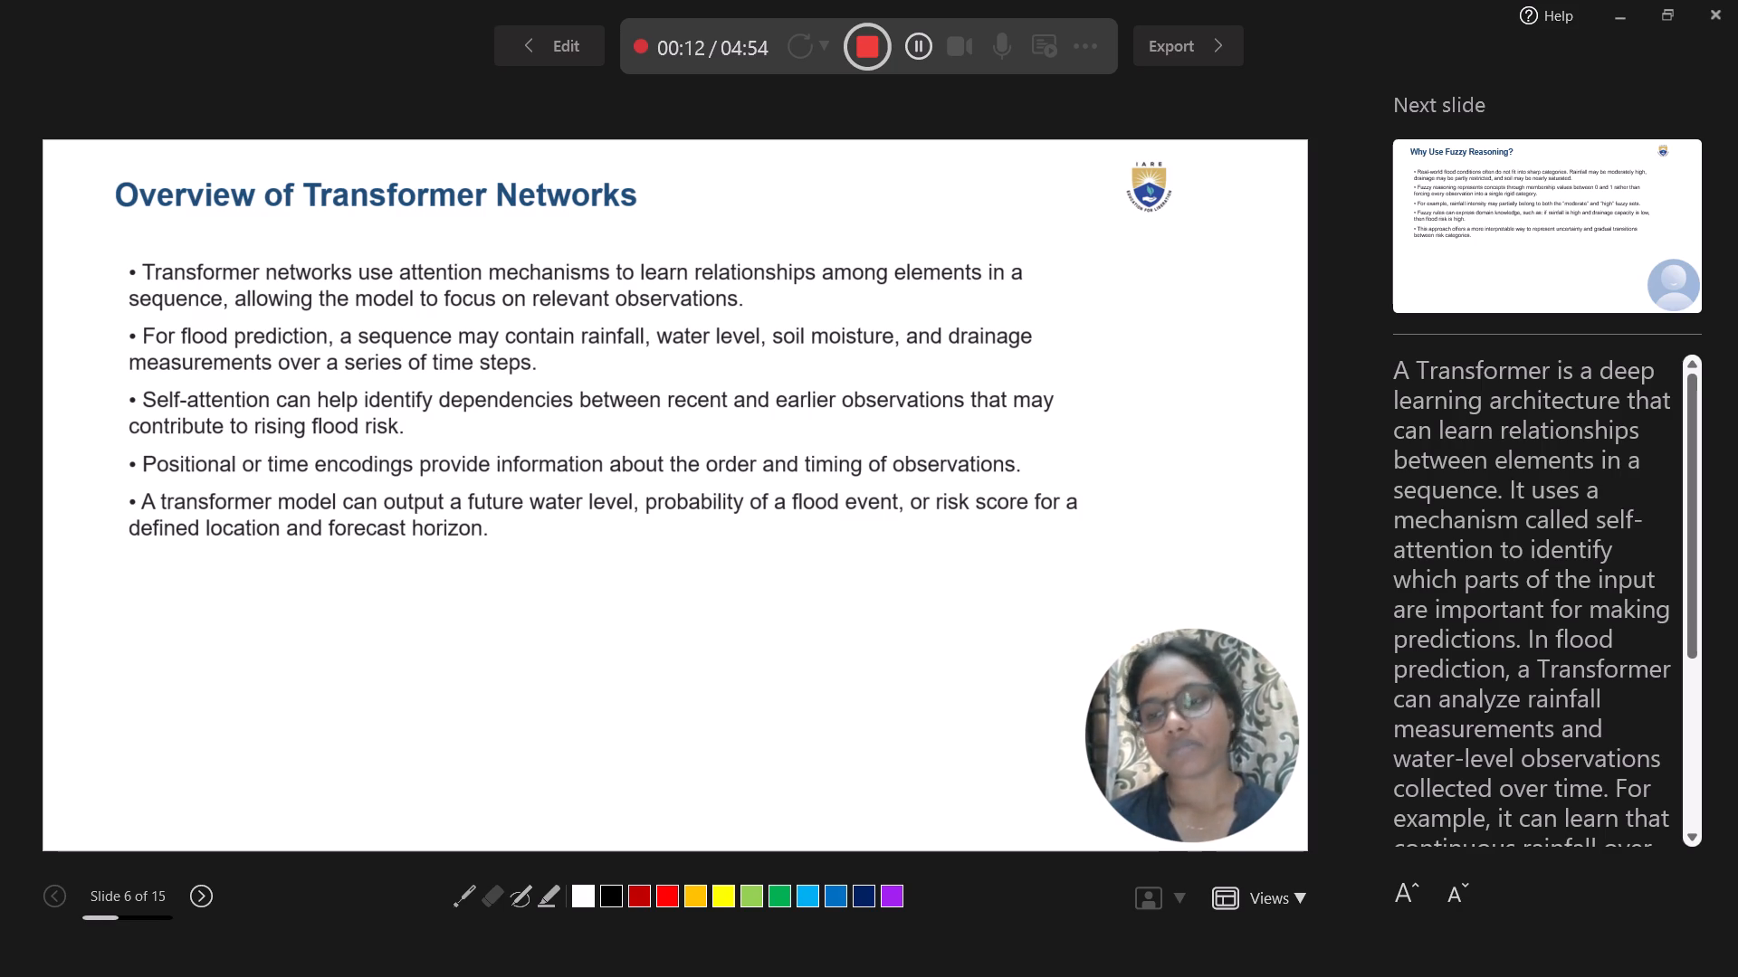
scroll(1584, 536, "down", 3)
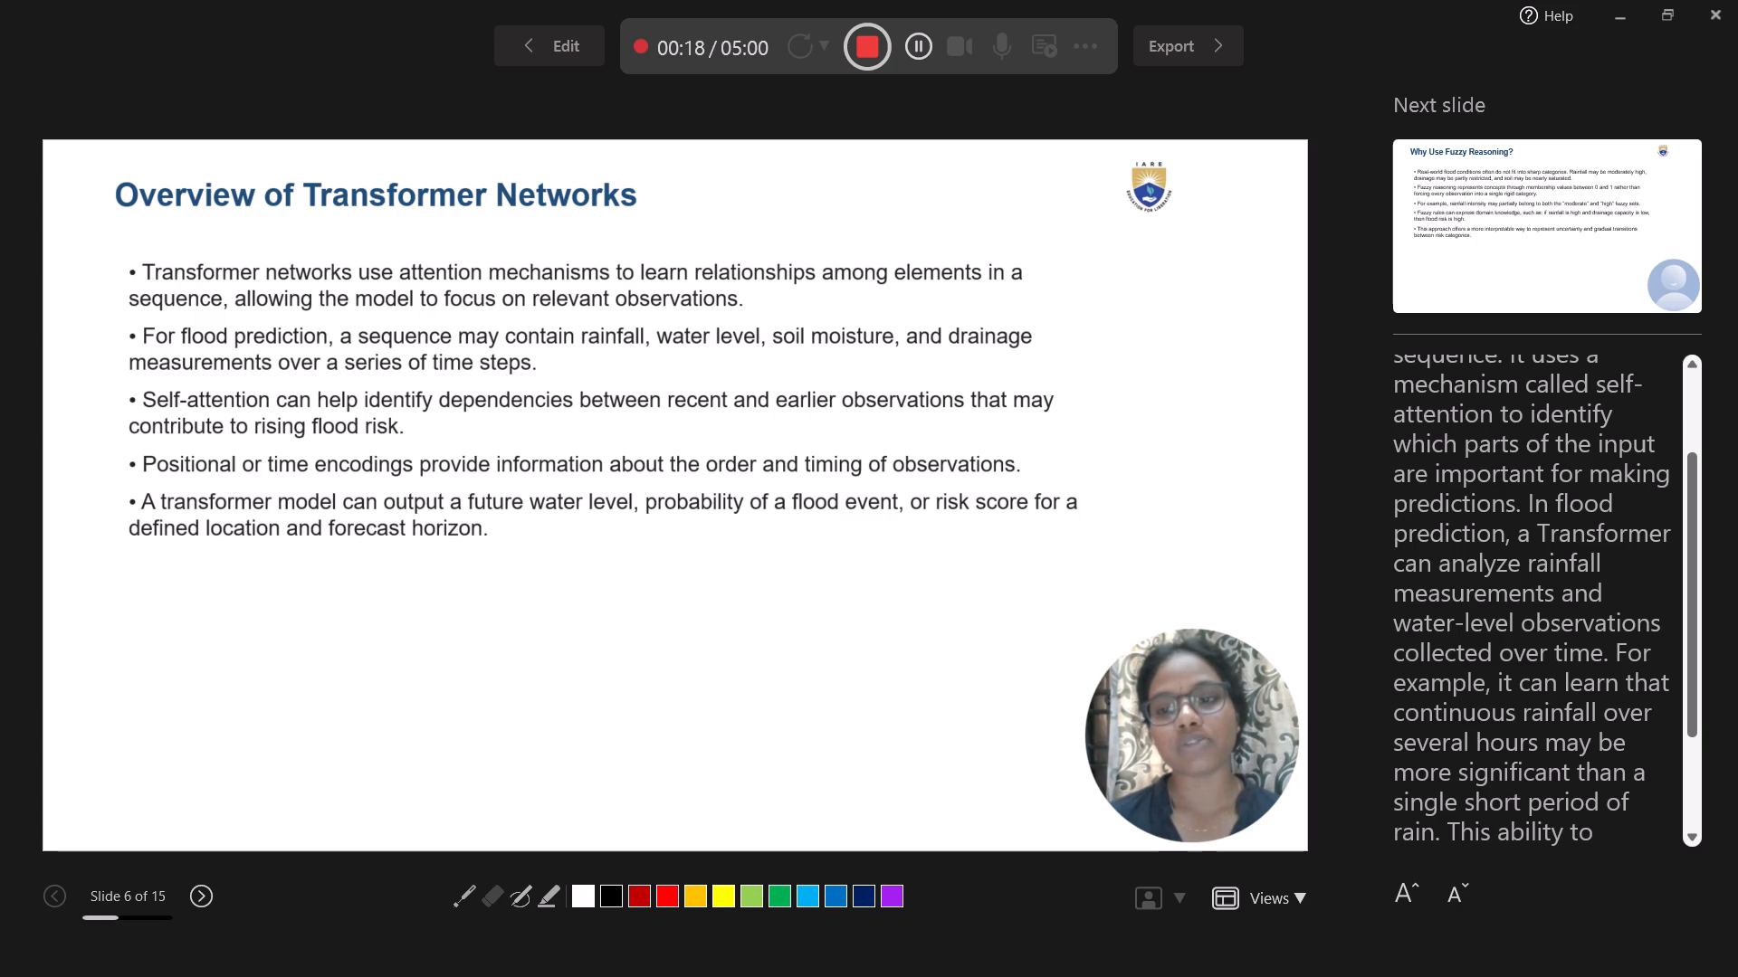
scroll(1584, 536, "down", 1)
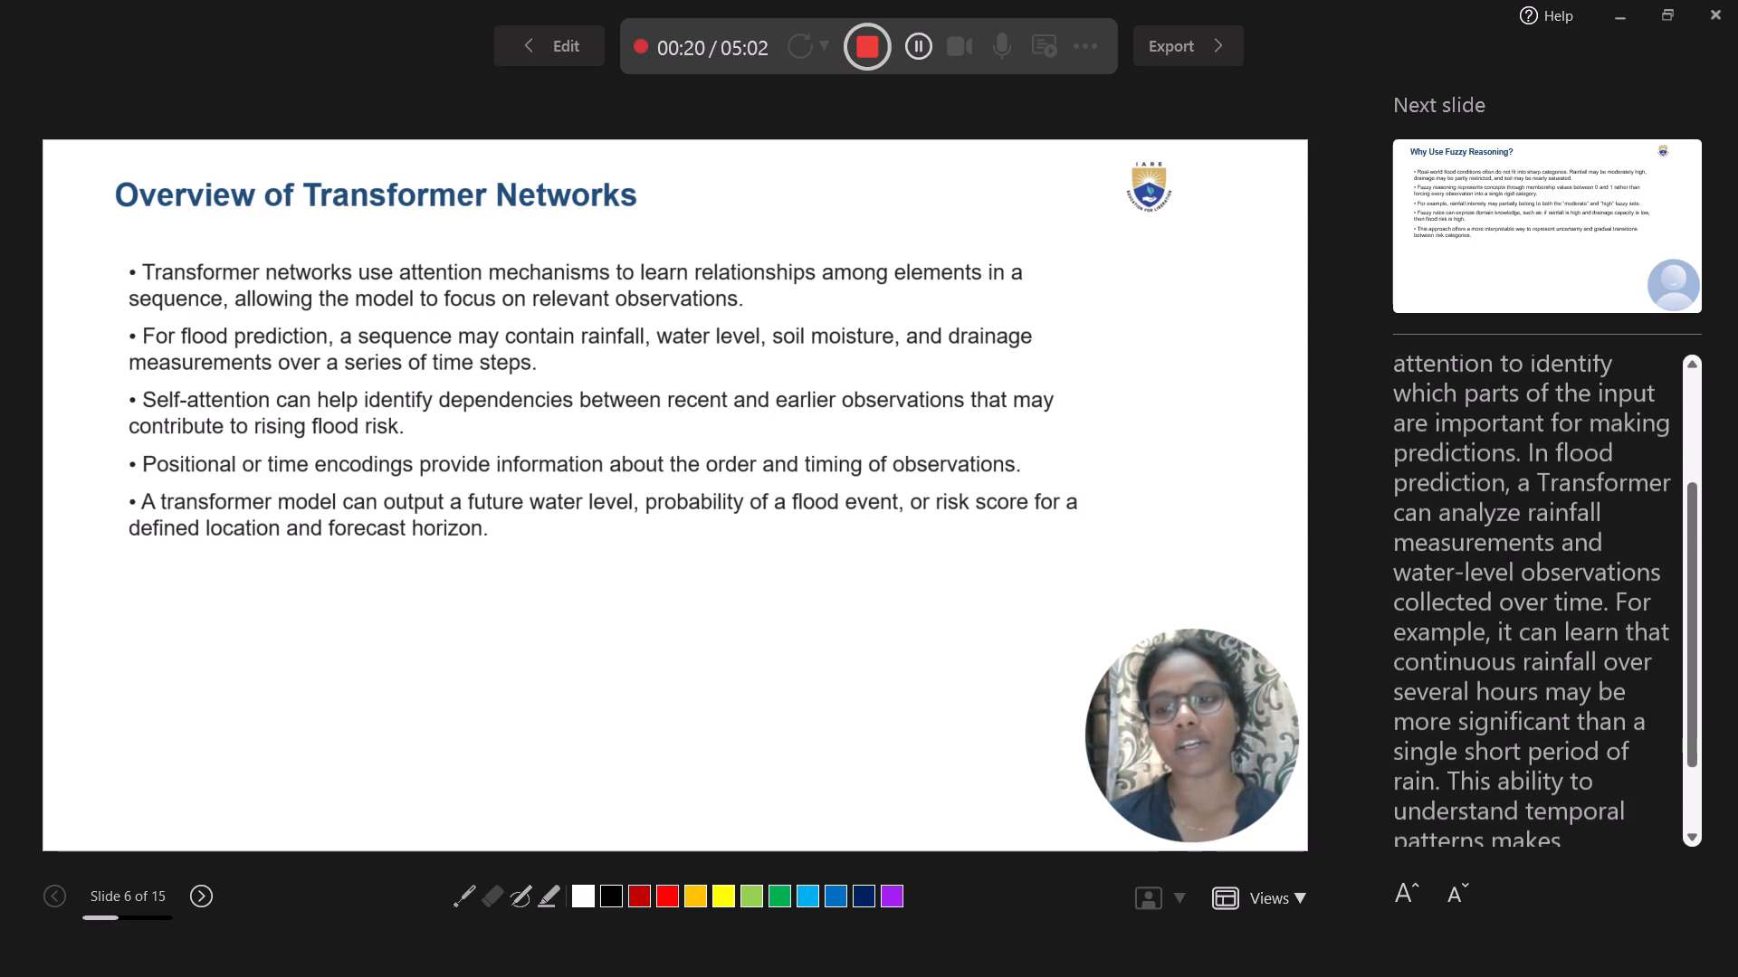
scroll(1584, 536, "down", 2)
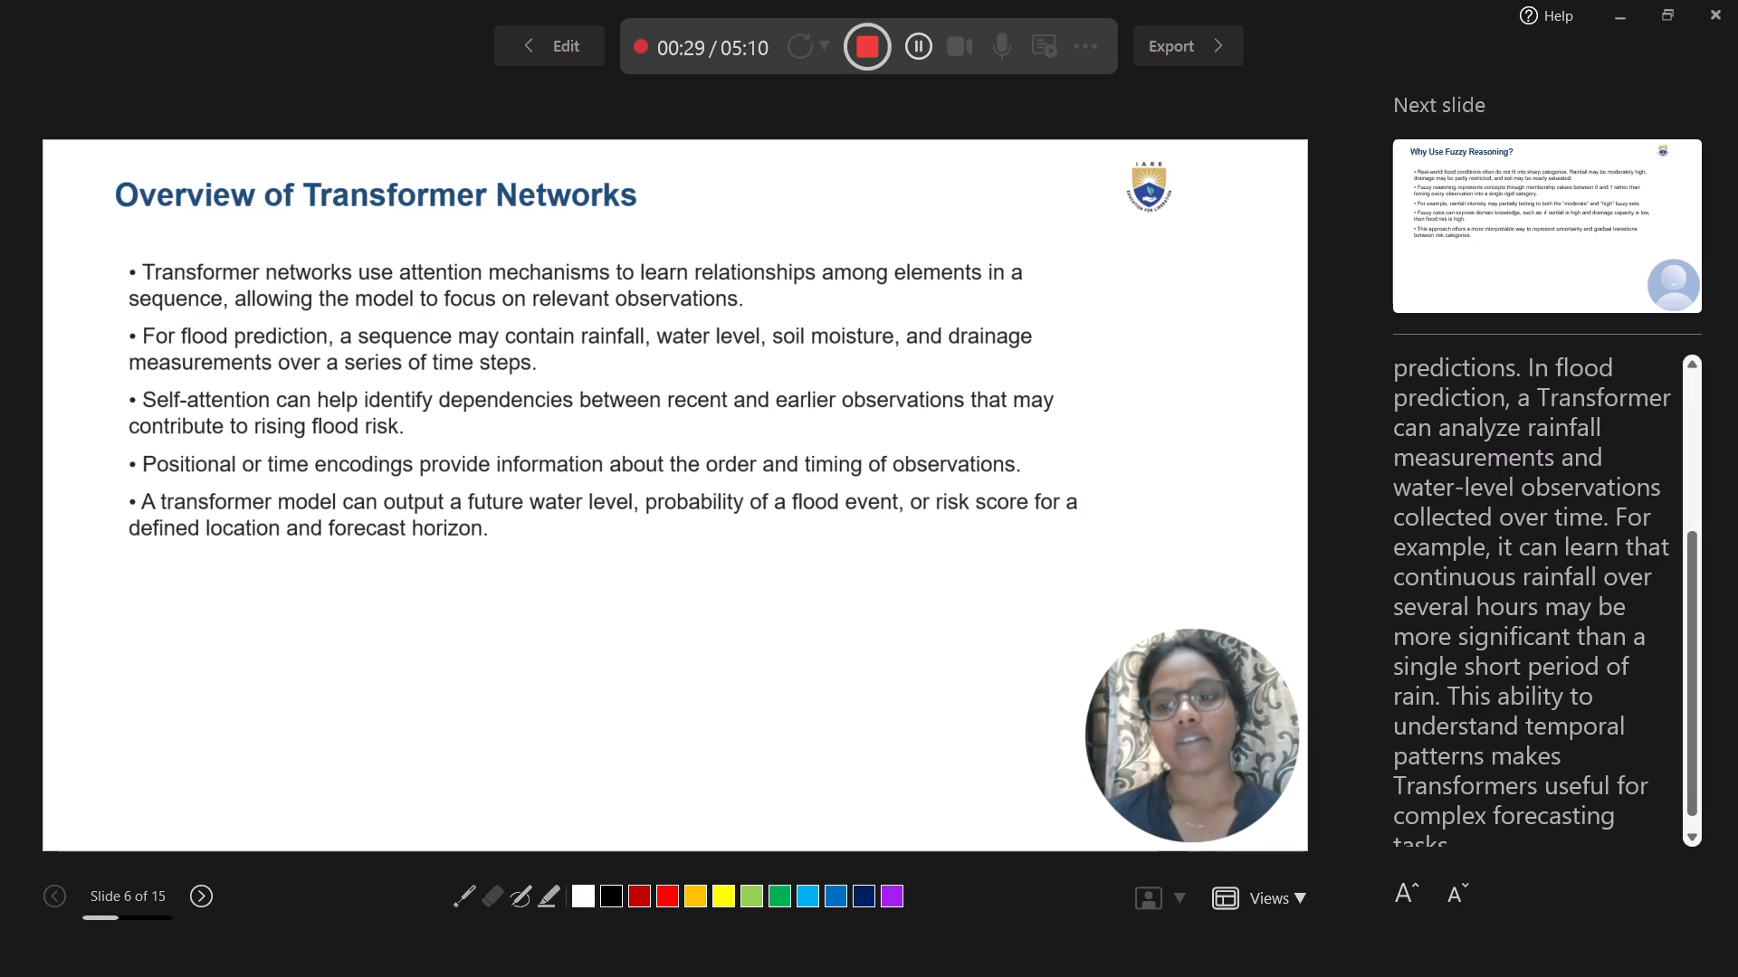
scroll(1584, 536, "down", 3)
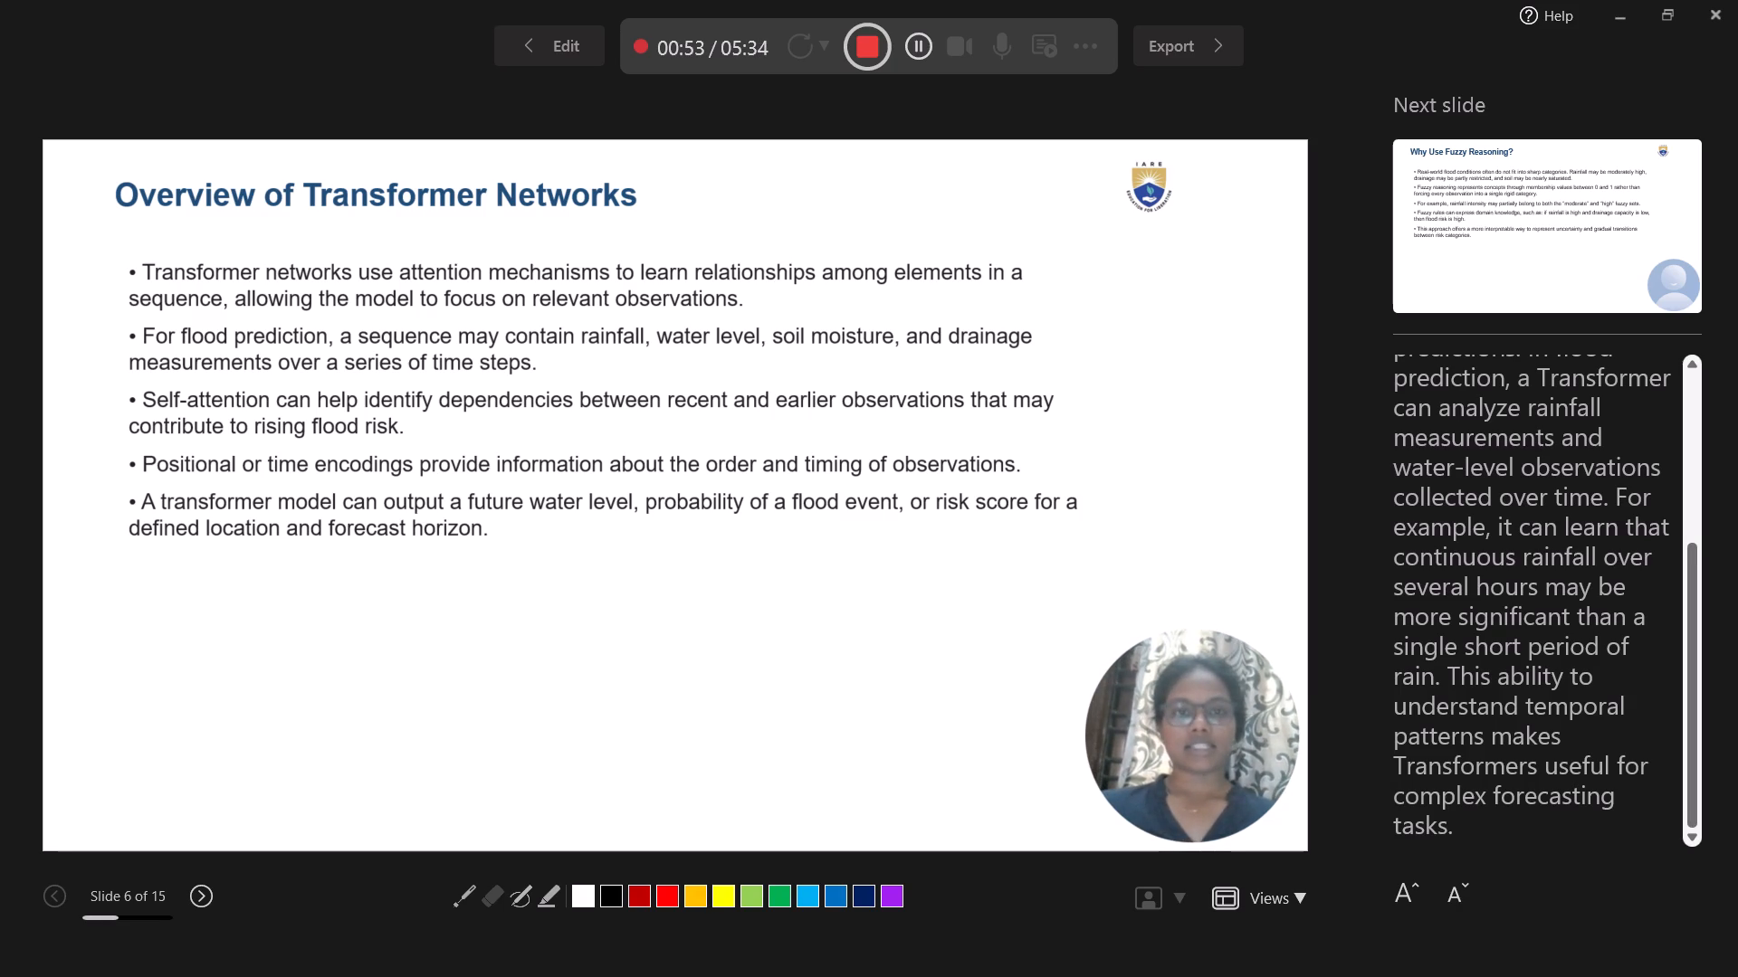
Advance to slide 7, Why Use Fuzzy Reasoning?, and record its narration while following the speaker notes to the end.
key("Right")
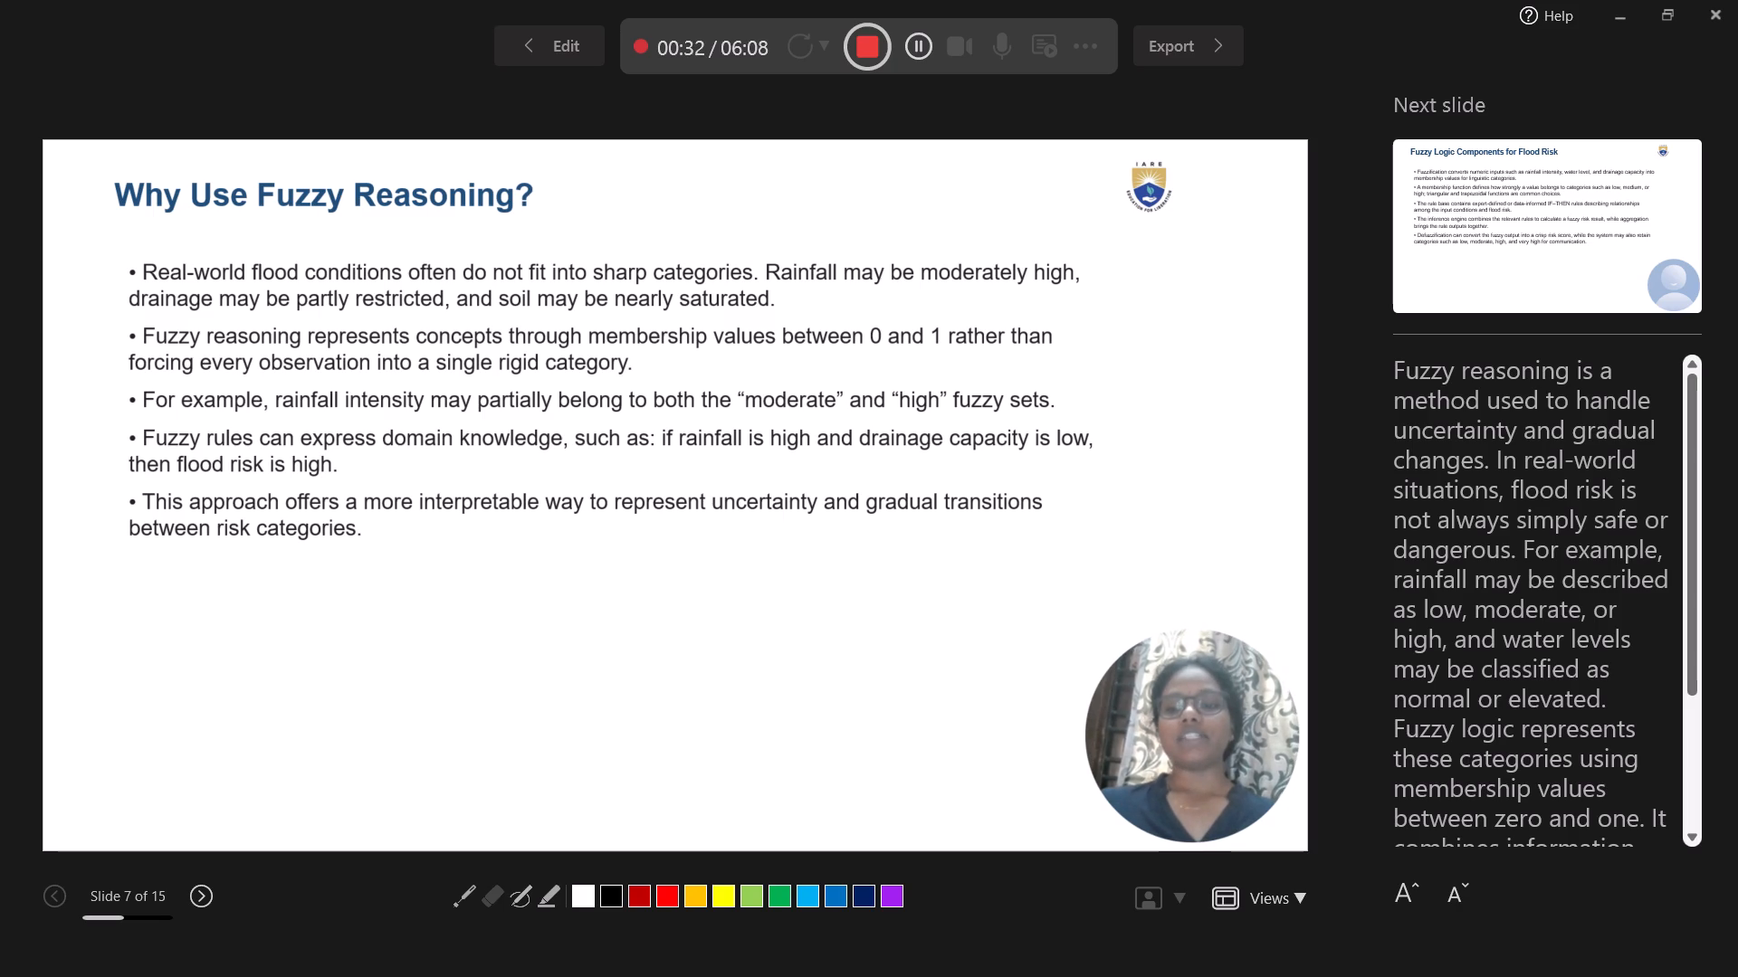
scroll(1549, 667, "down", 4)
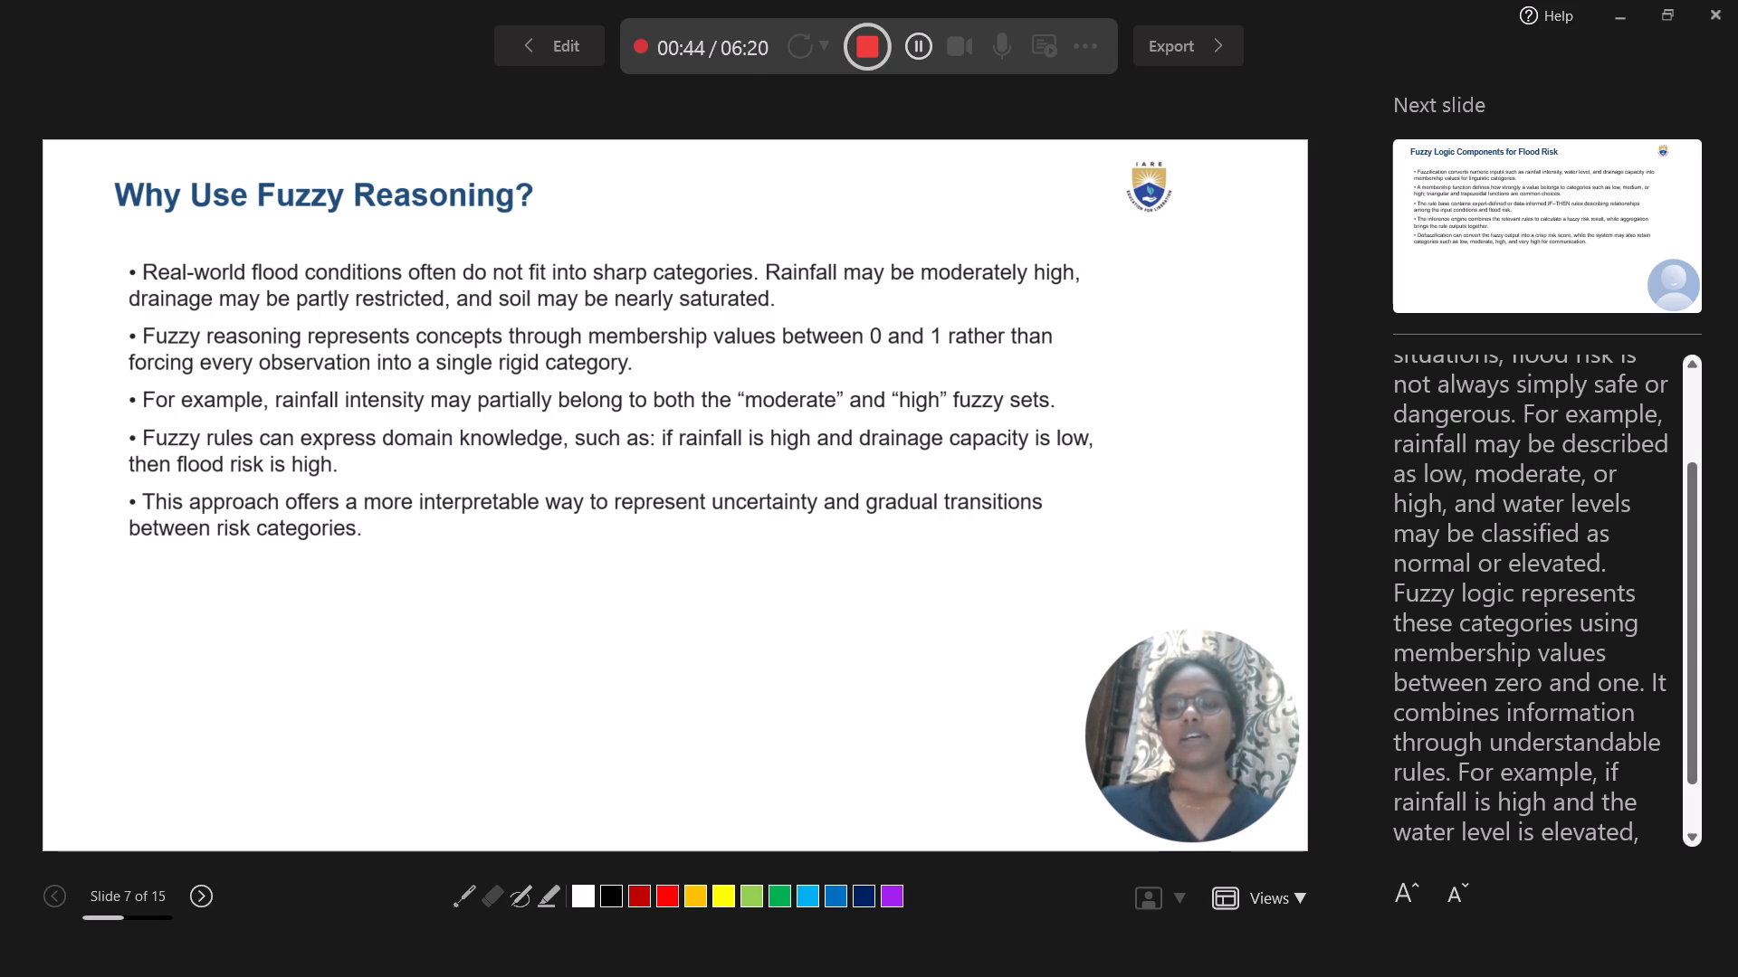
scroll(1549, 667, "down", 1)
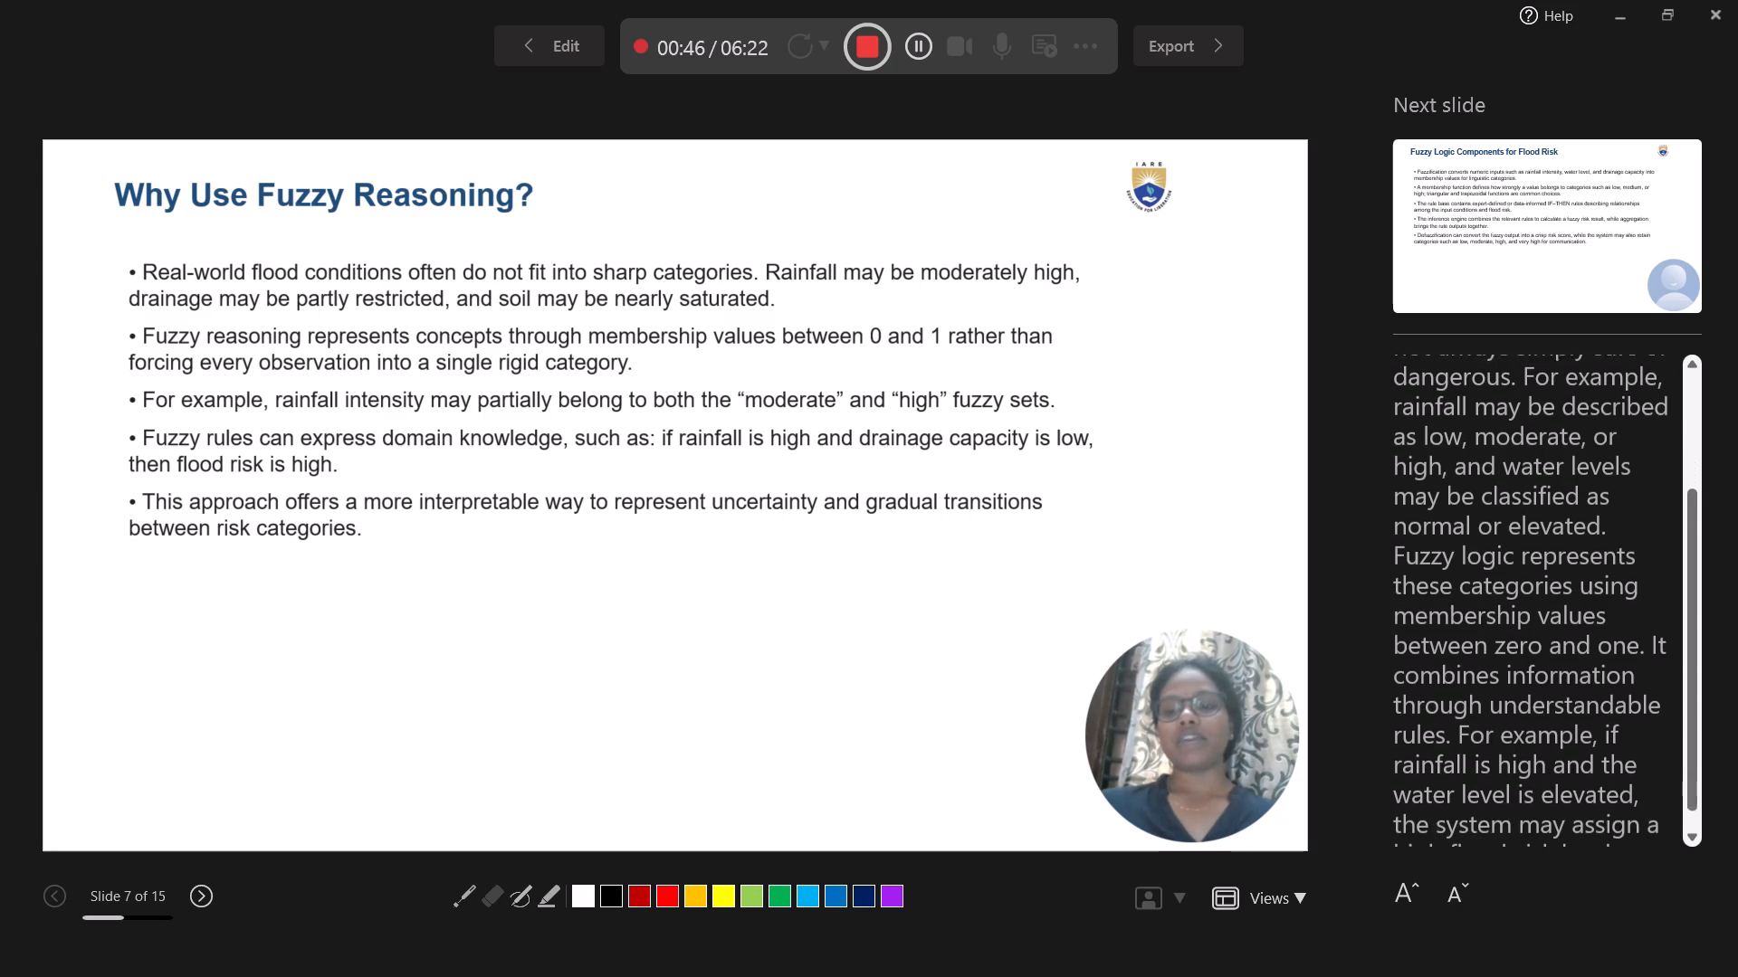
scroll(1549, 667, "down", 4)
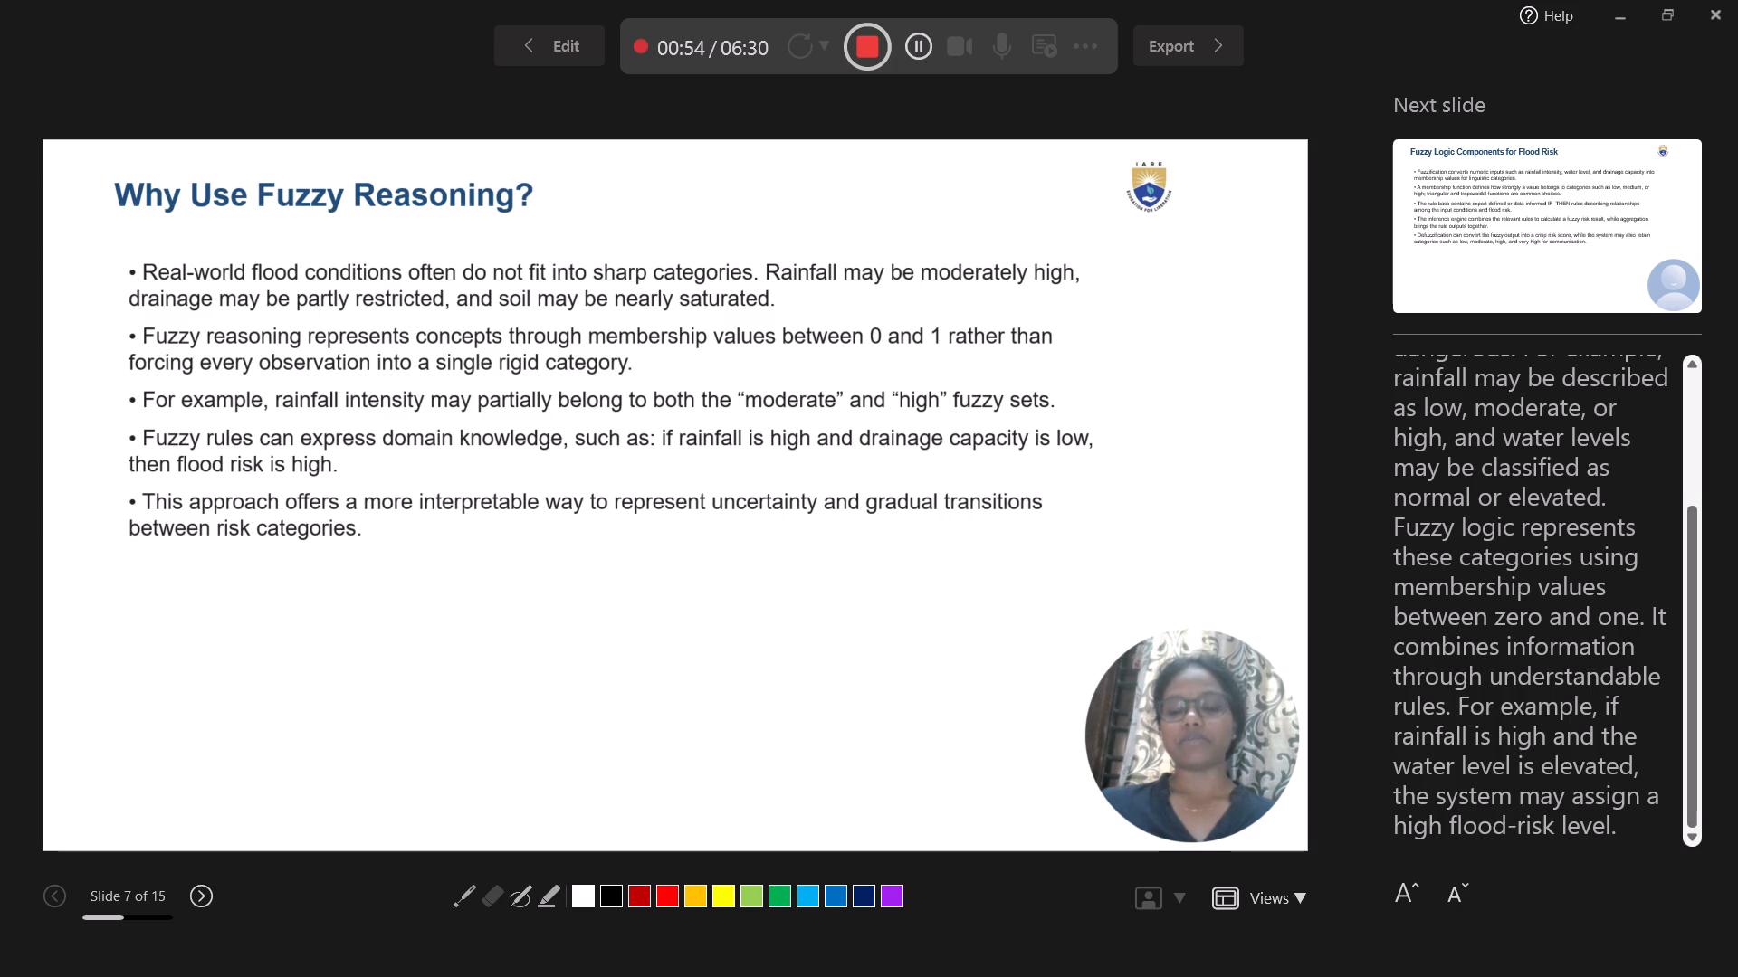
Advance to slide 8, Fuzzy Logic Components for Flood Risk, and record its narration while following the speaker notes to the end.
key("Right")
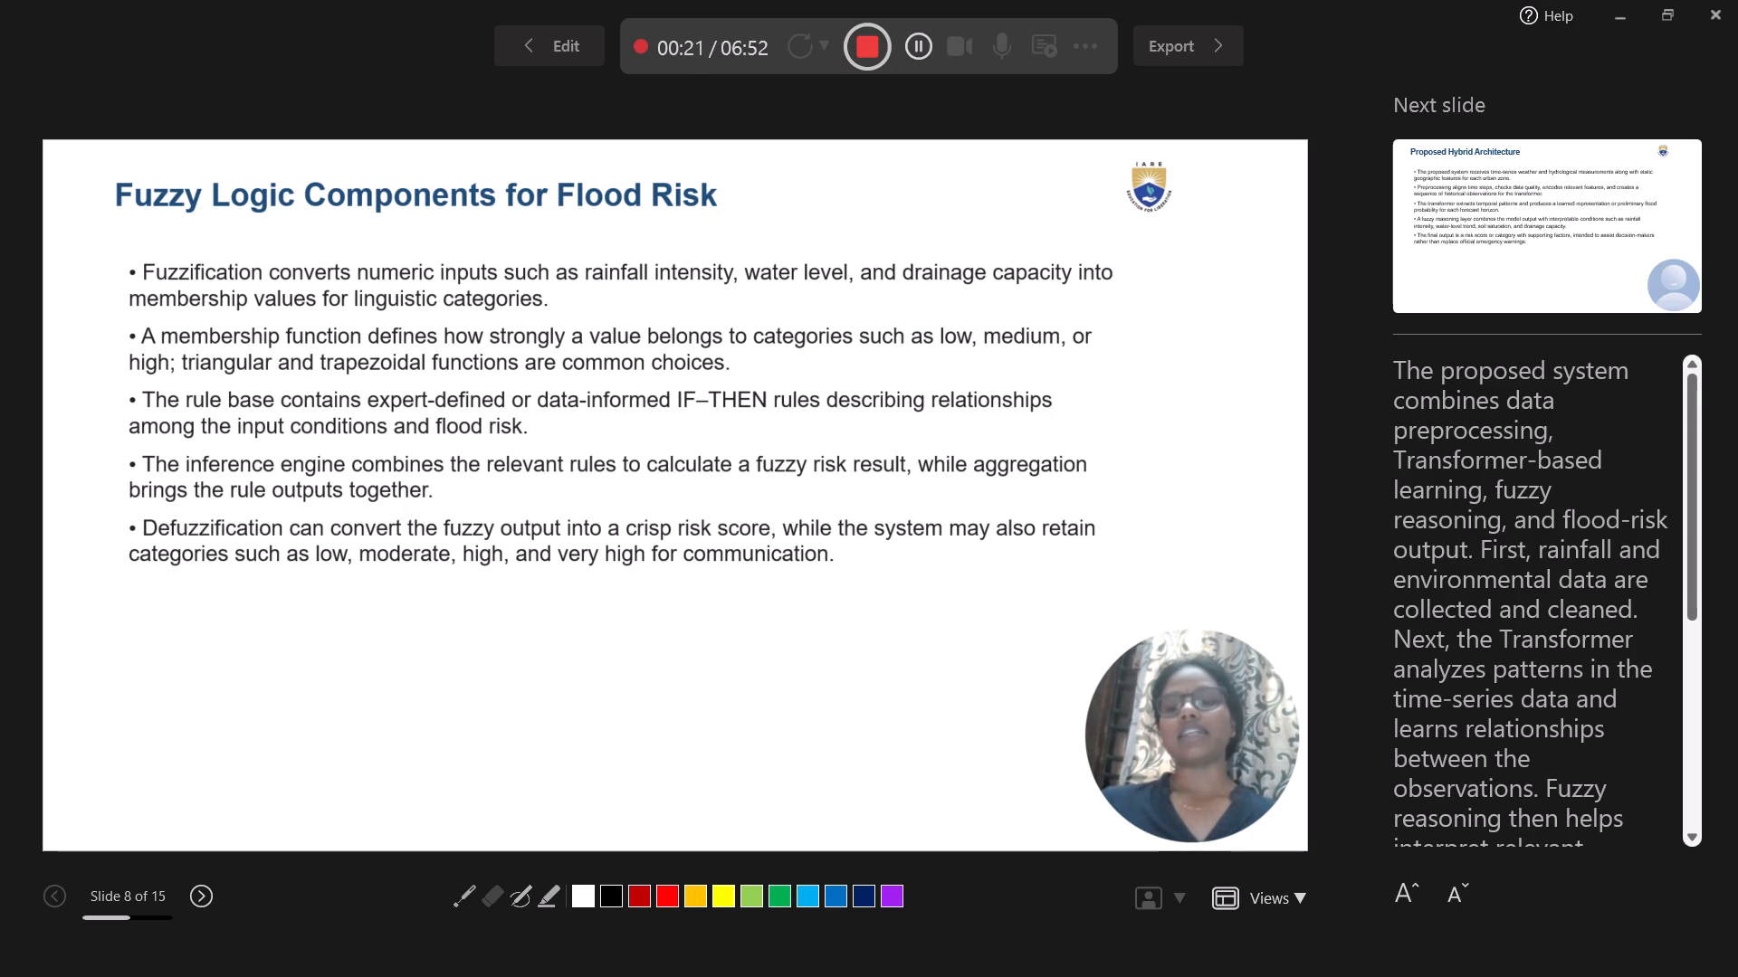
scroll(1571, 694, "down", 1)
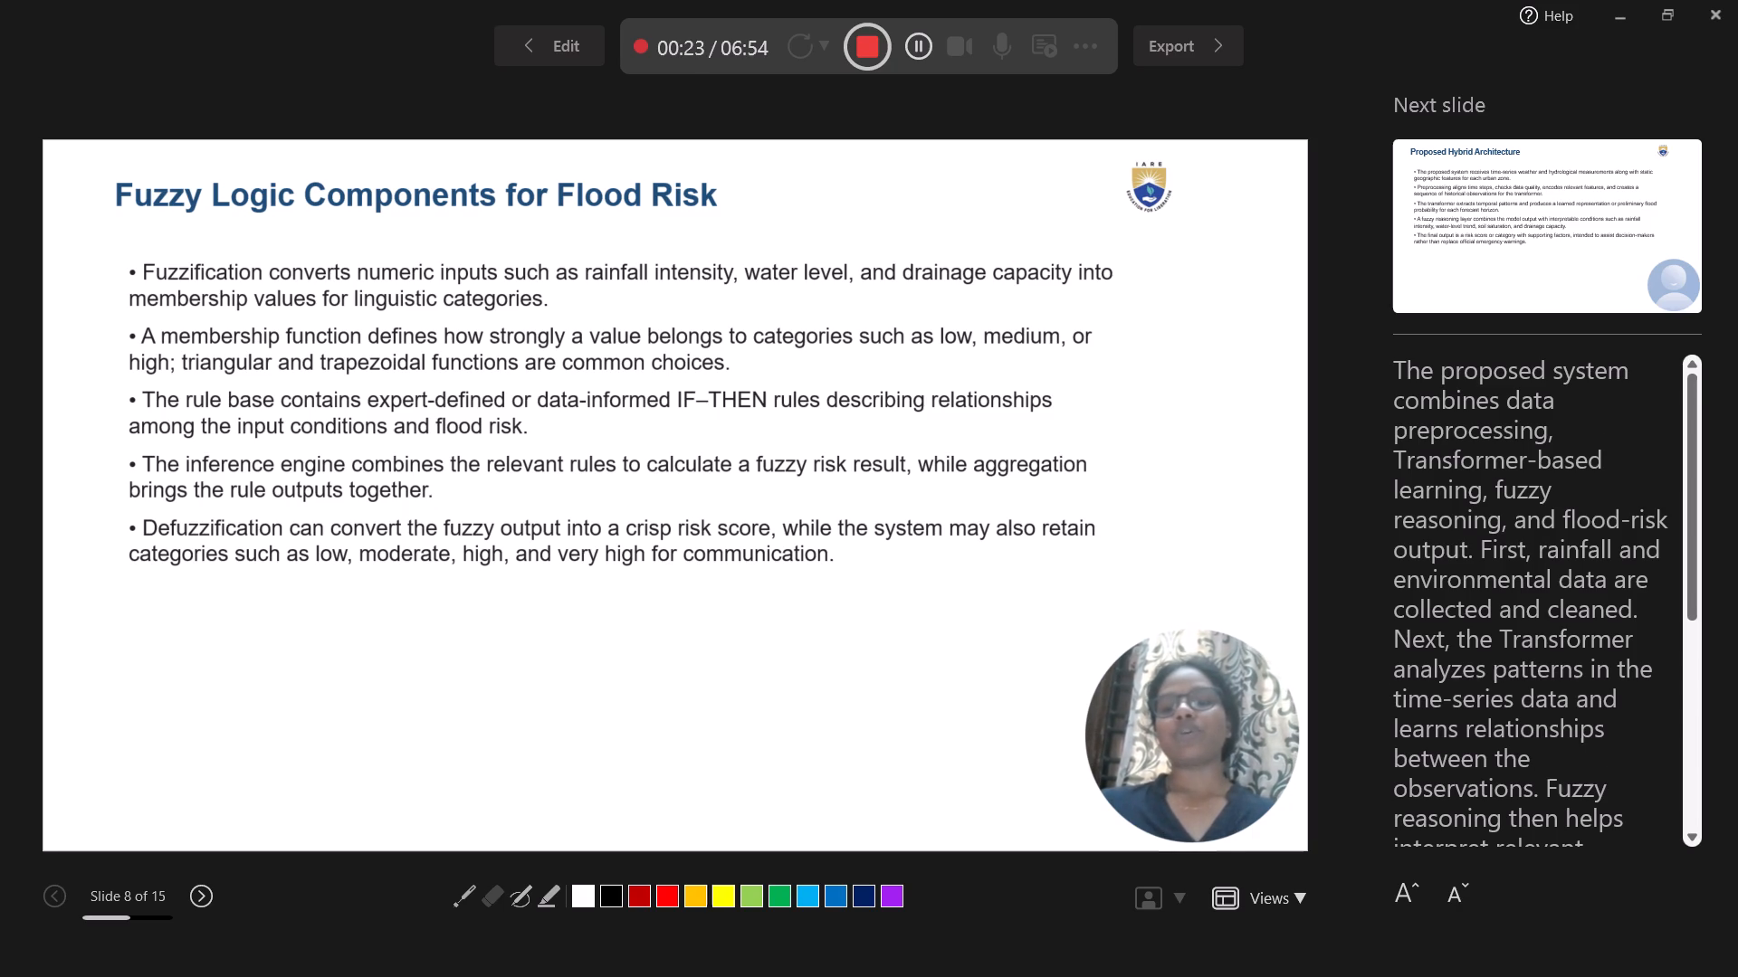
scroll(1571, 694, "down", 2)
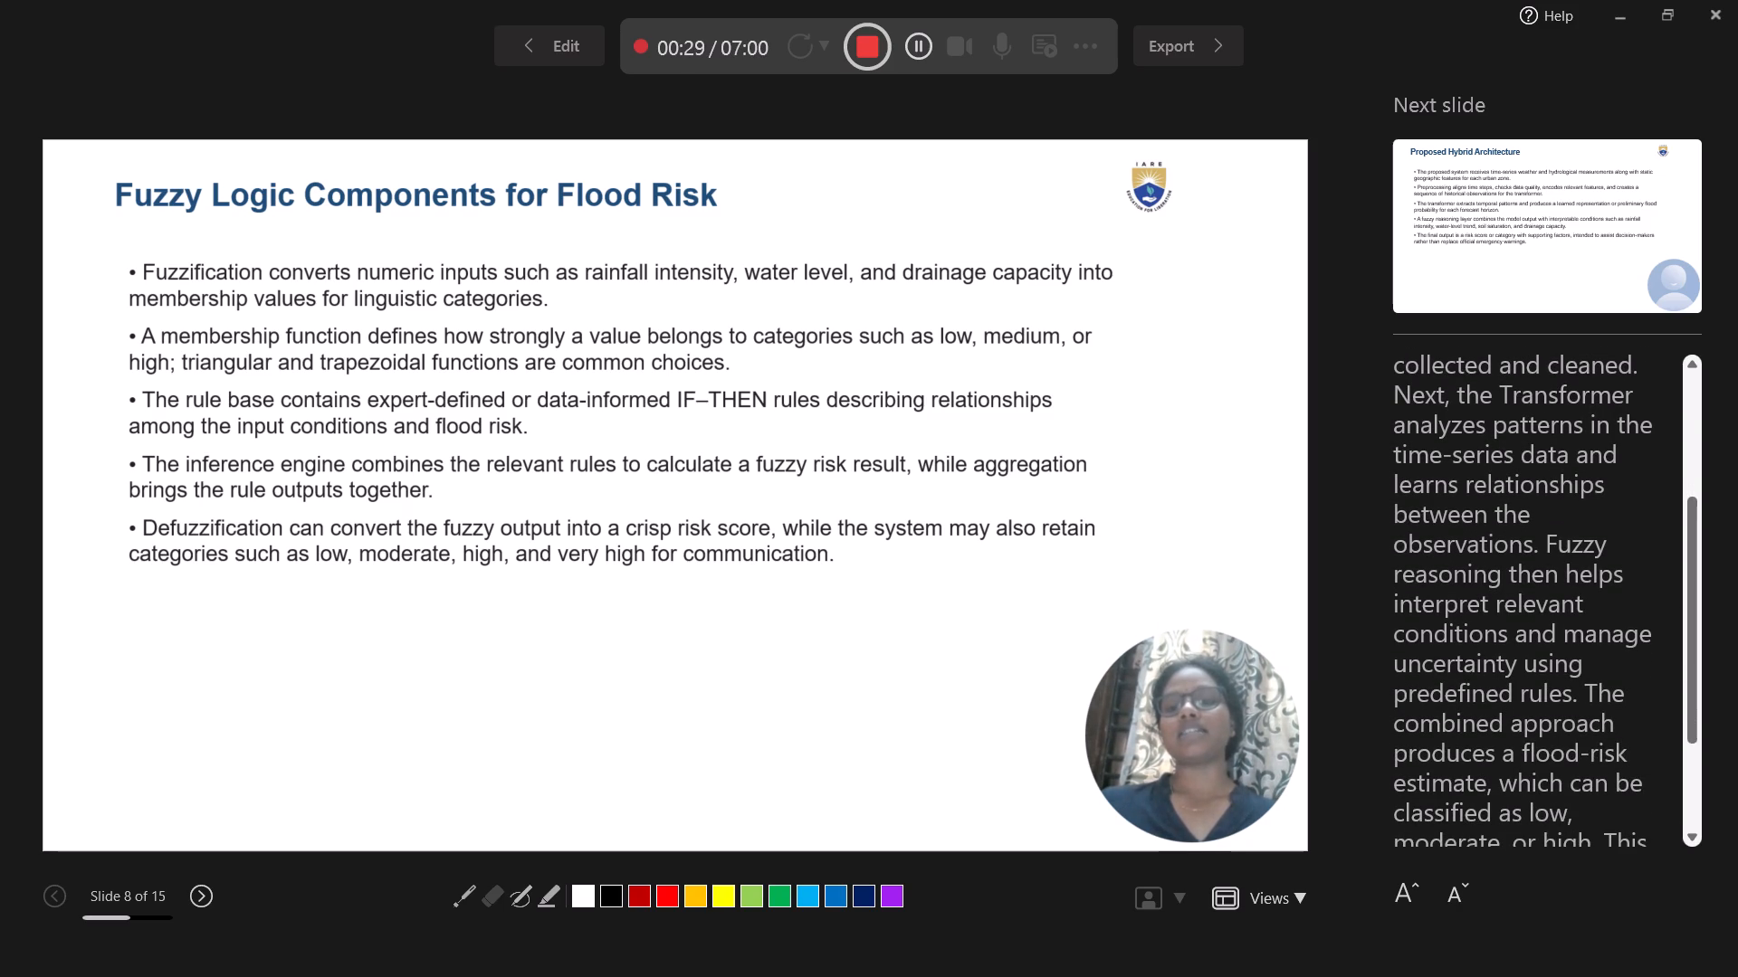
scroll(1571, 694, "down", 3)
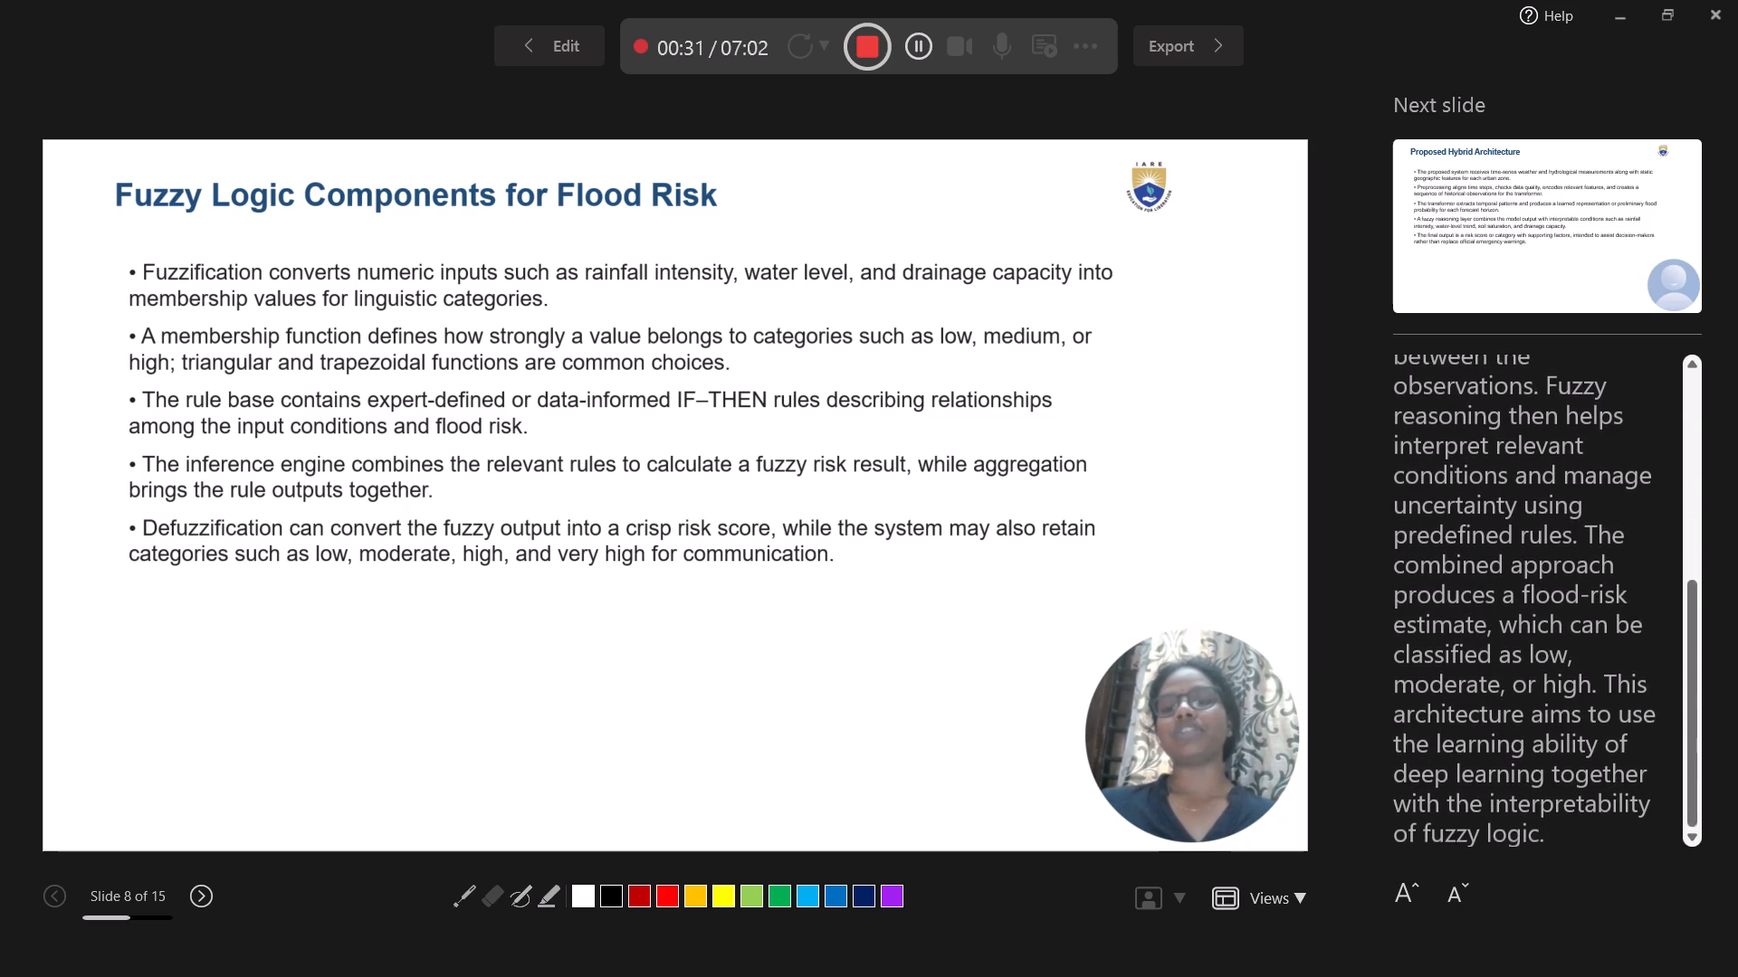
scroll(1571, 694, "down", 1)
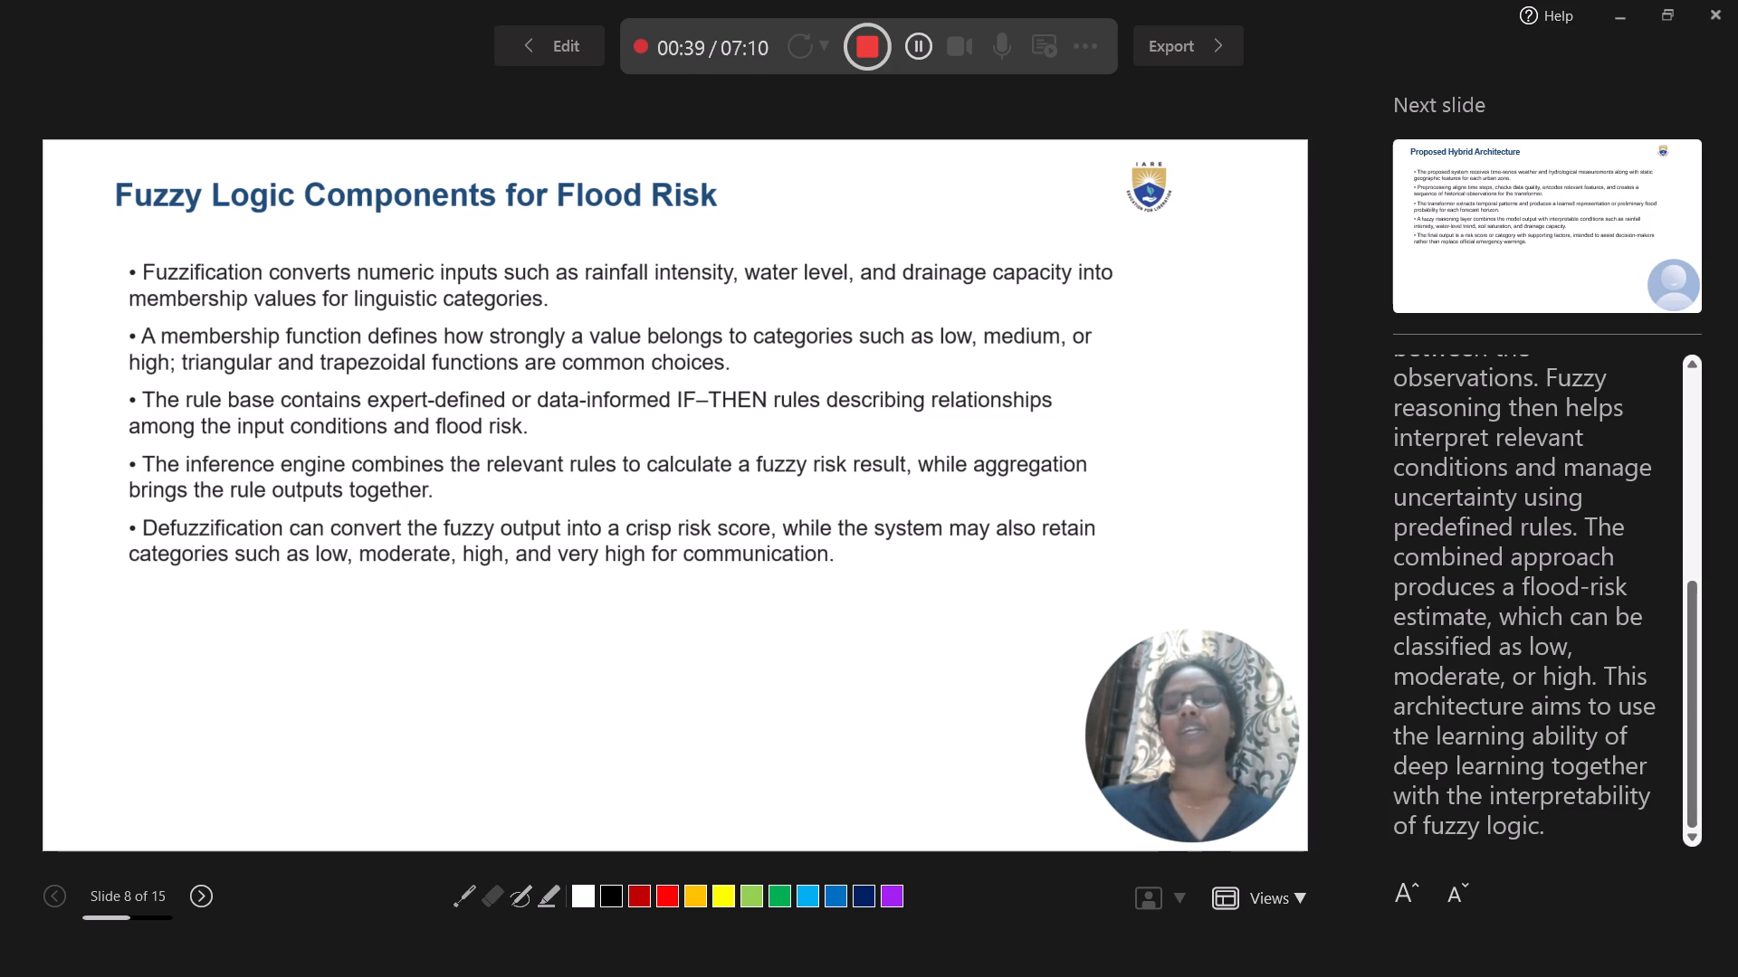
scroll(1571, 694, "down", 1)
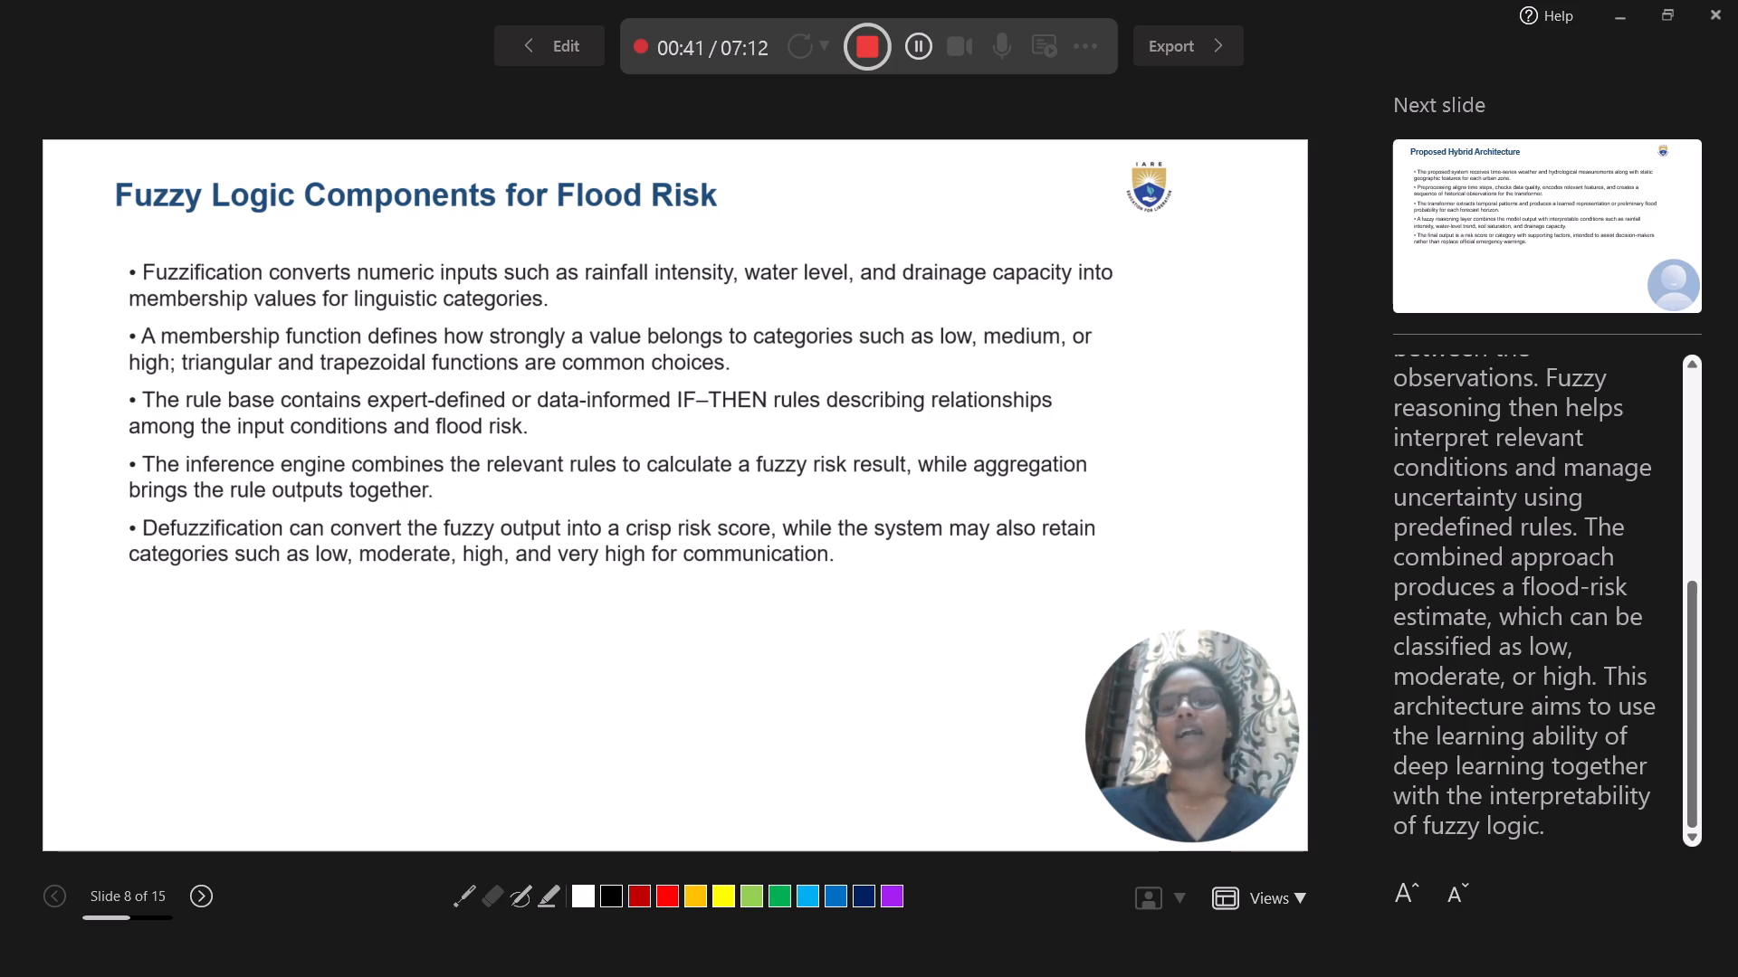
scroll(1571, 694, "down", 1)
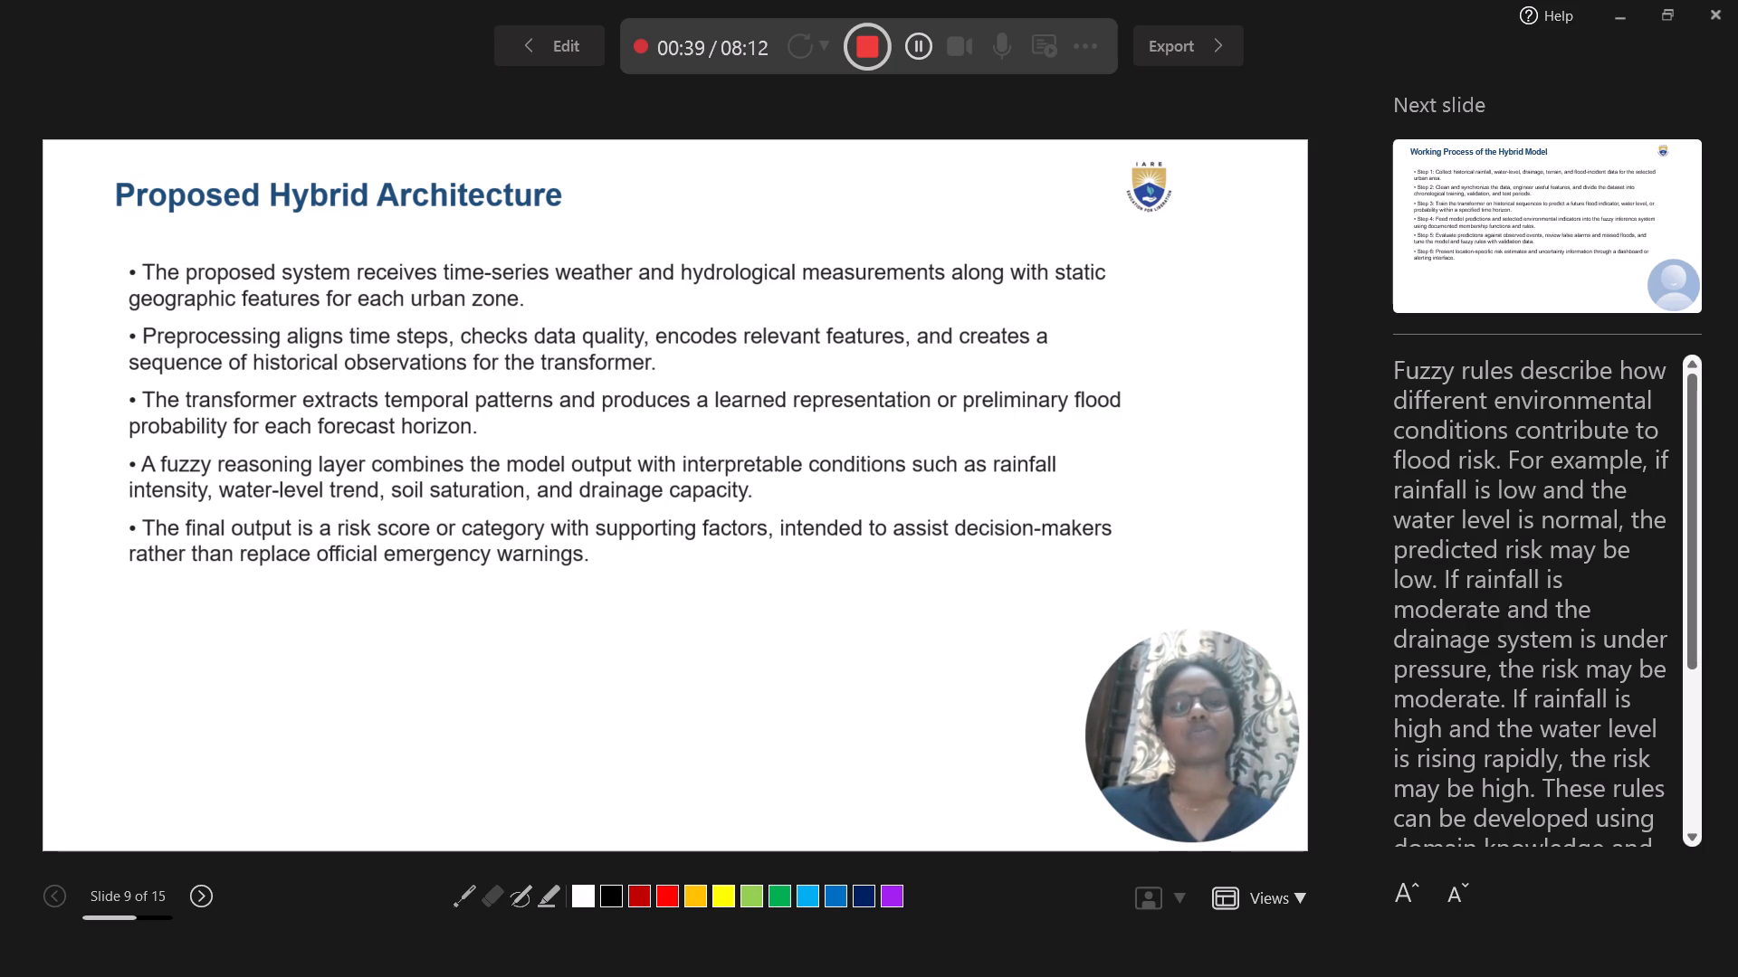
Finish narrating slide 9, Proposed Hybrid Architecture, and begin recording slide 10, Working Process of the Hybrid Model, from its speaker notes.
scroll(1016, 708, "down", 1)
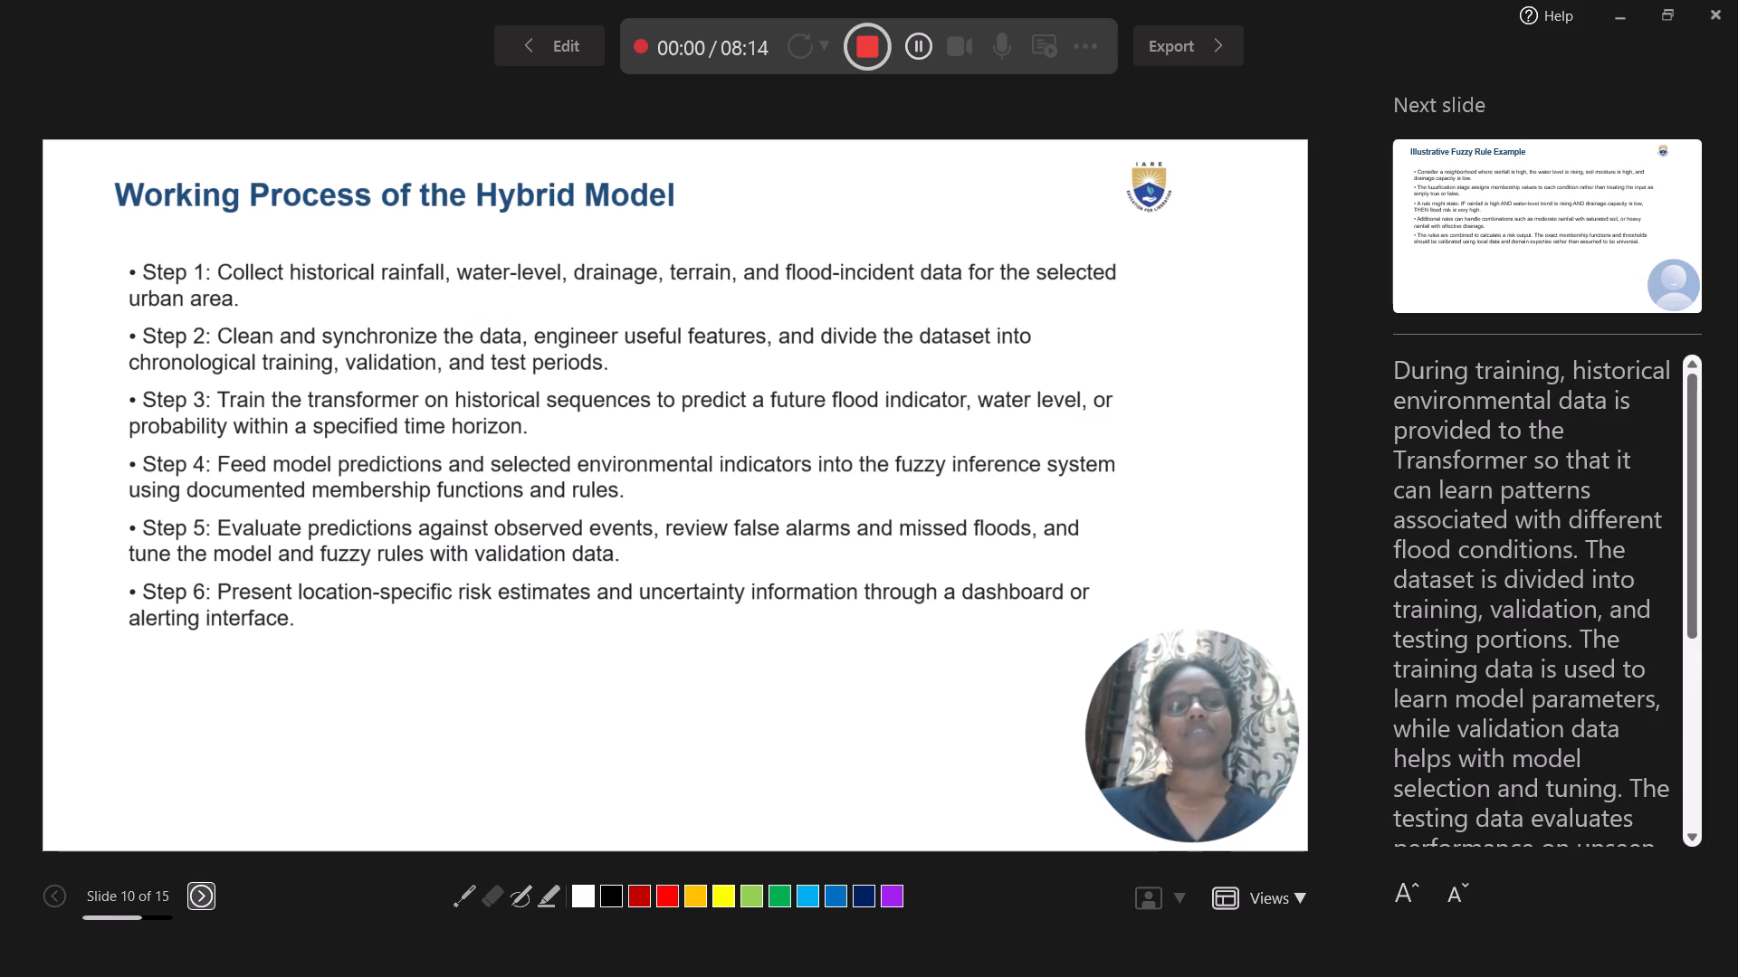
scroll(1016, 708, "down", 1)
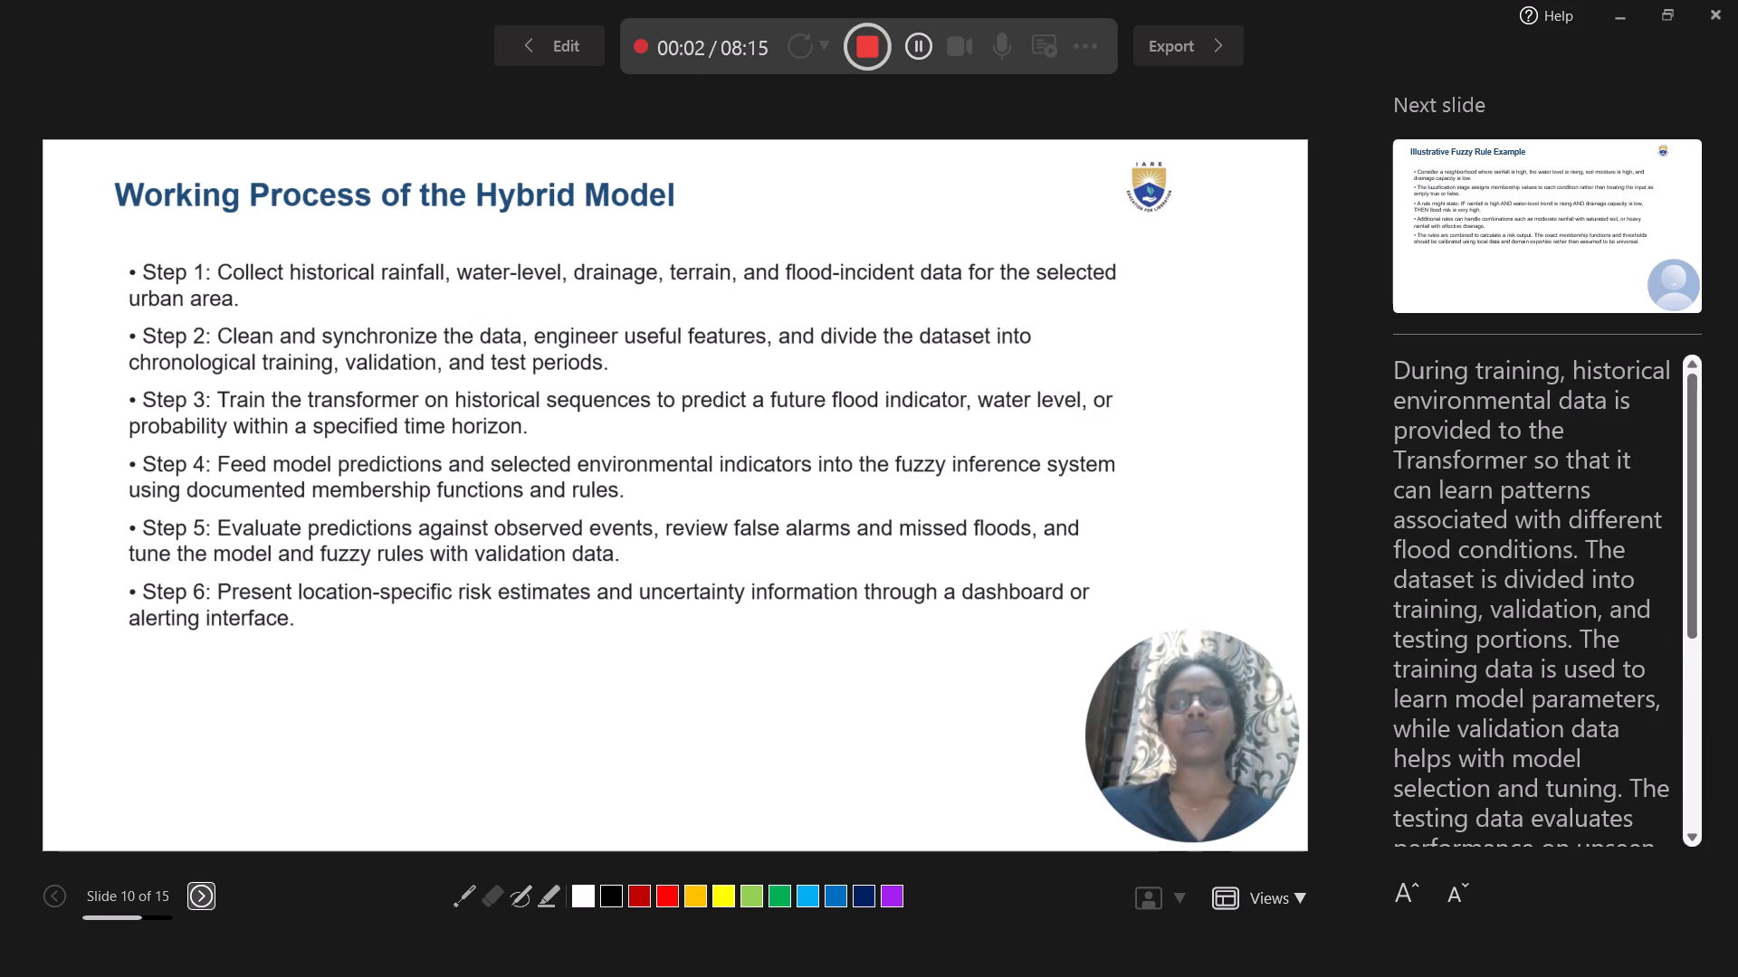
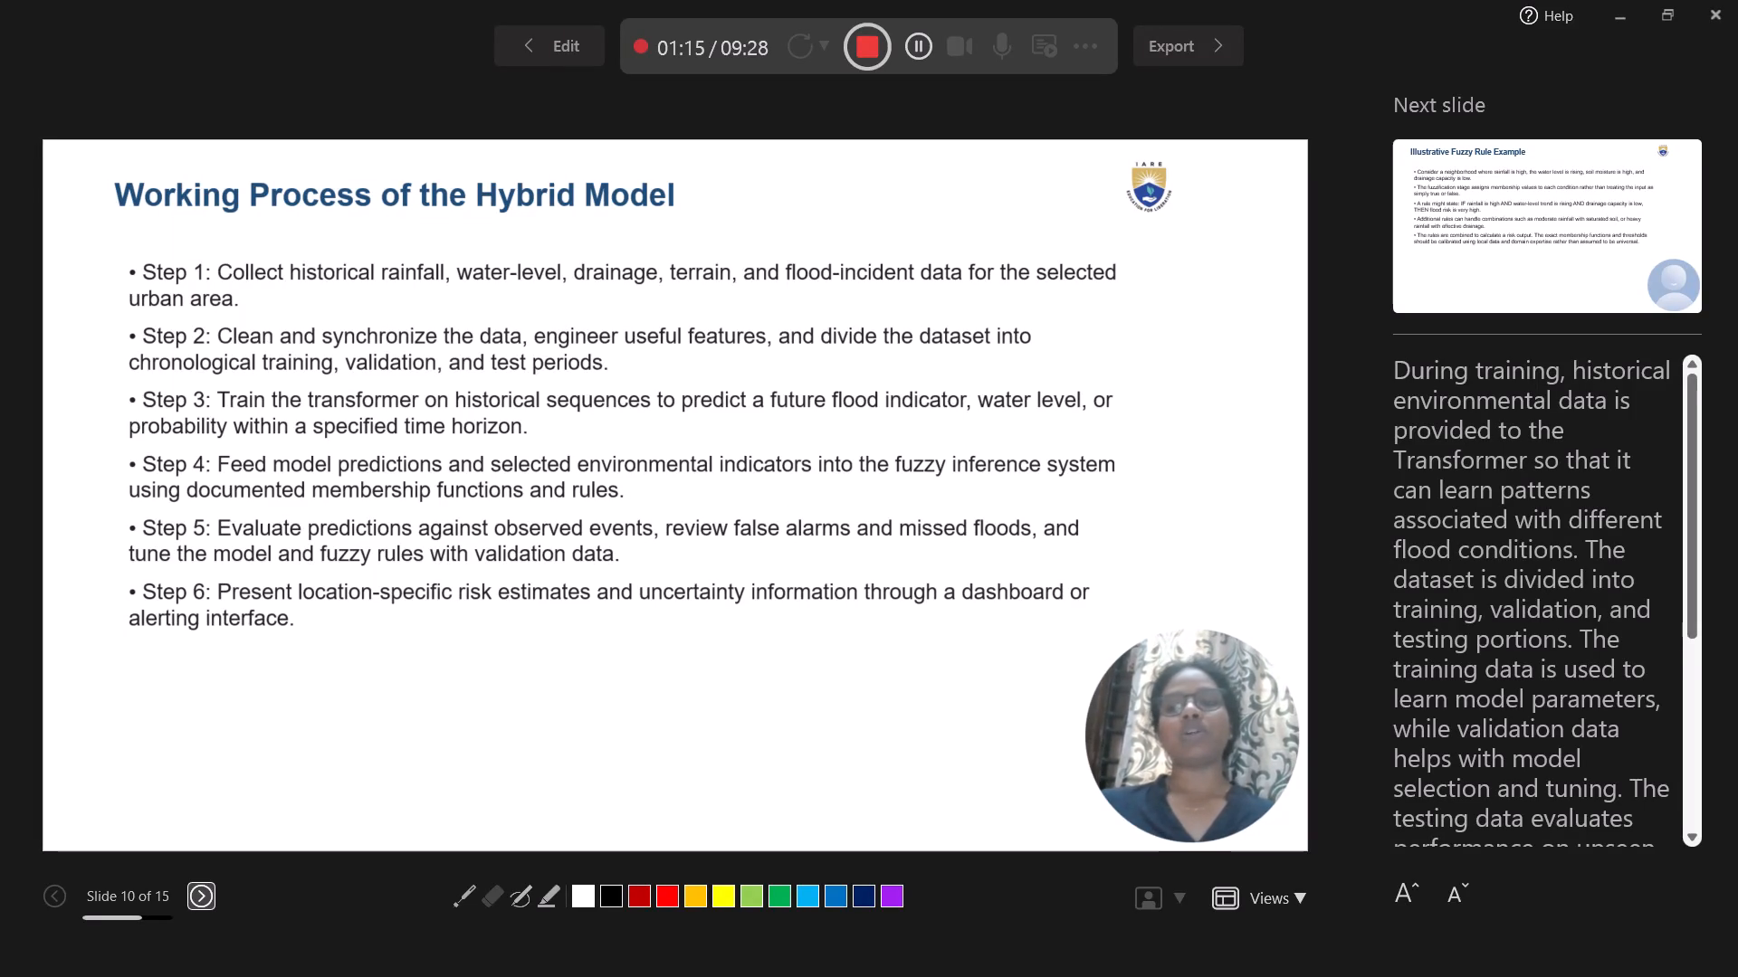
Finish recording the narration for slide 10, Working Process of the Hybrid Model, from its speaker notes.
scroll(1537, 678, "down", 1)
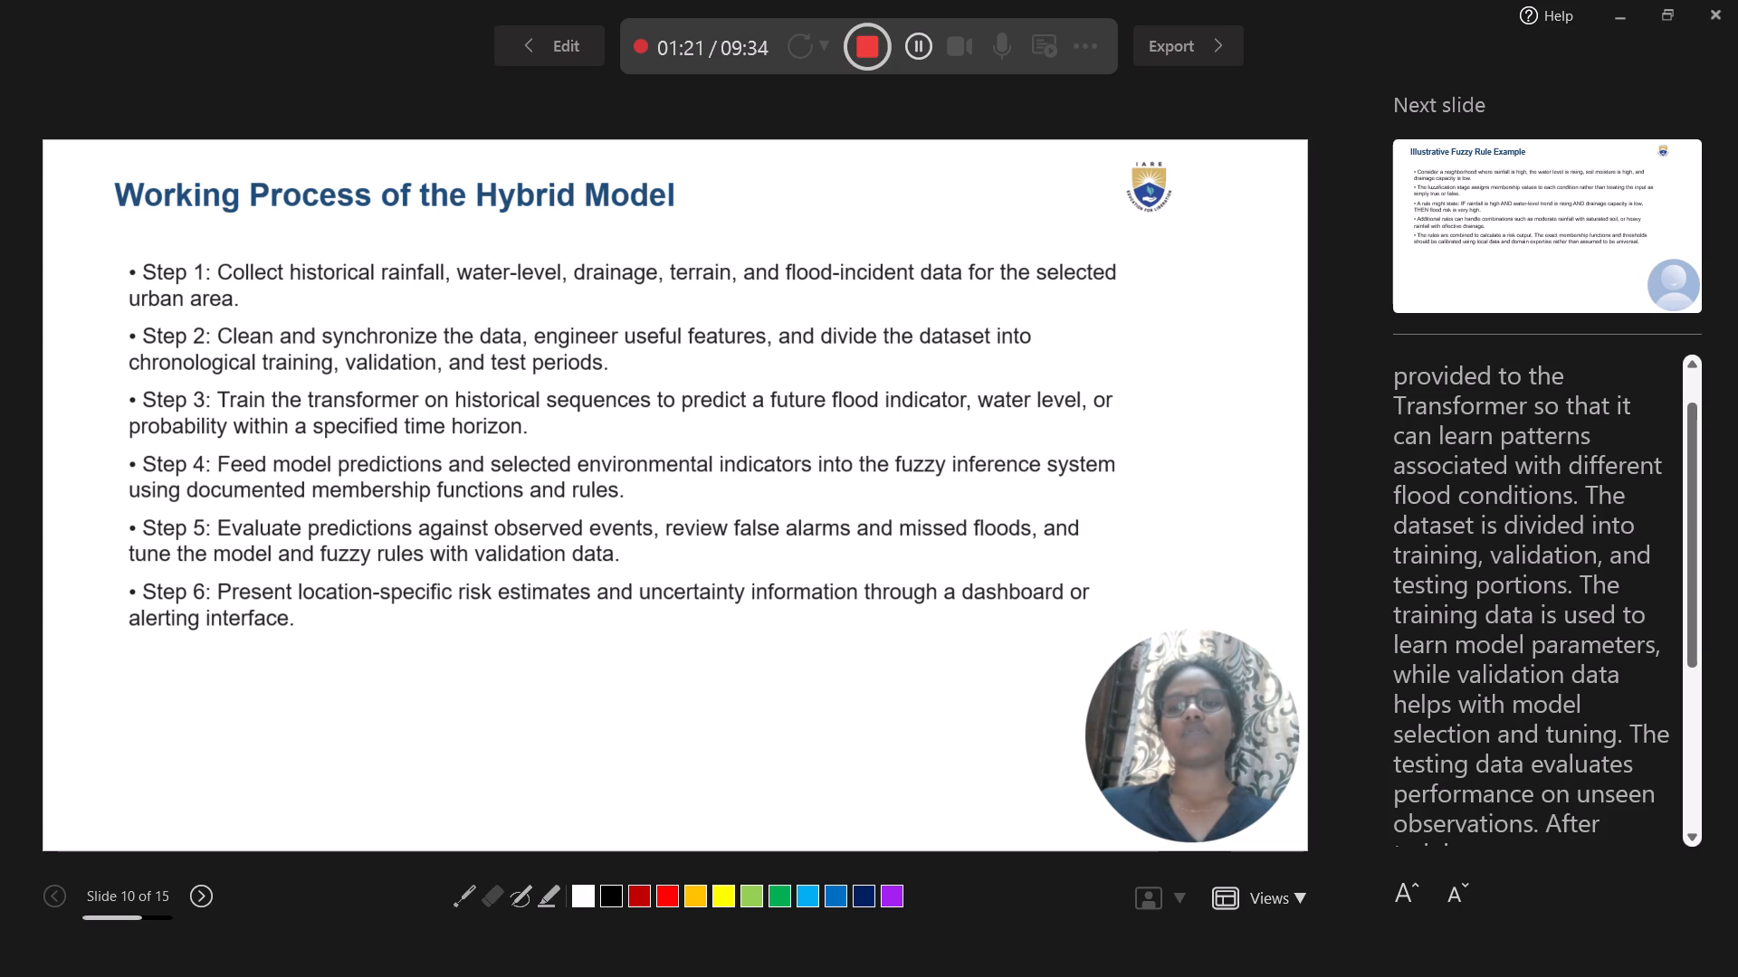
Advance to slide 11, Illustrative Fuzzy Rule Example, and record its narration while following the speaker notes to the end.
key("Right")
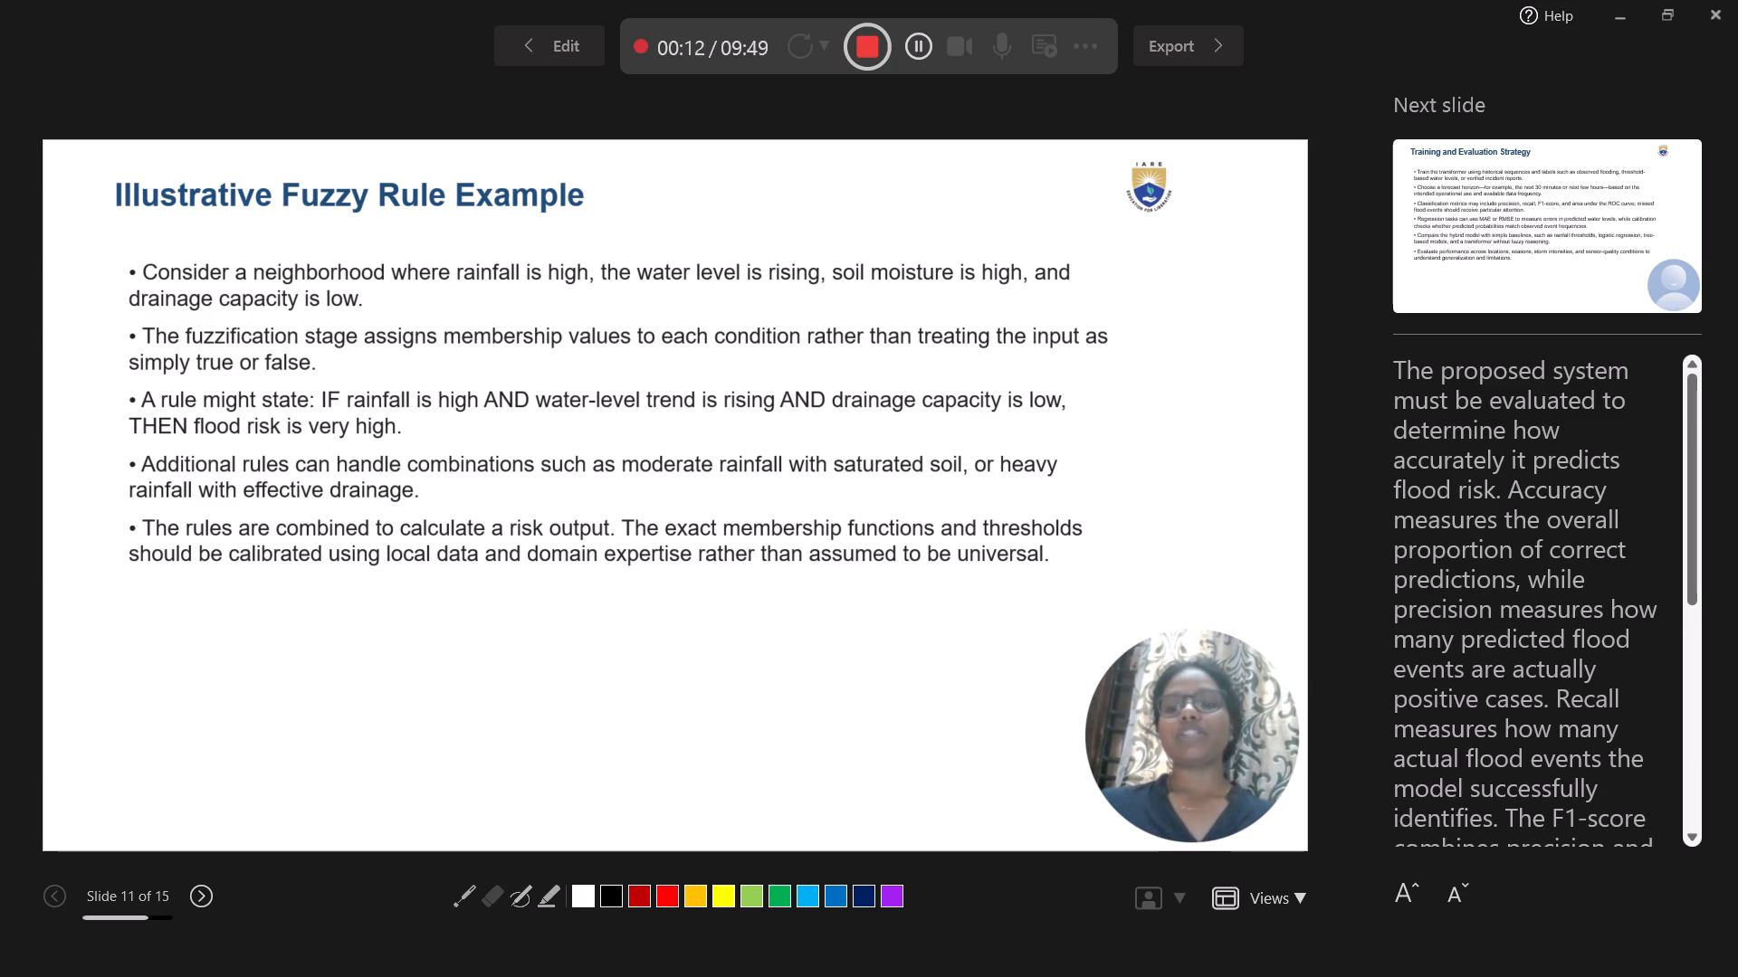
scroll(1537, 678, "down", 1)
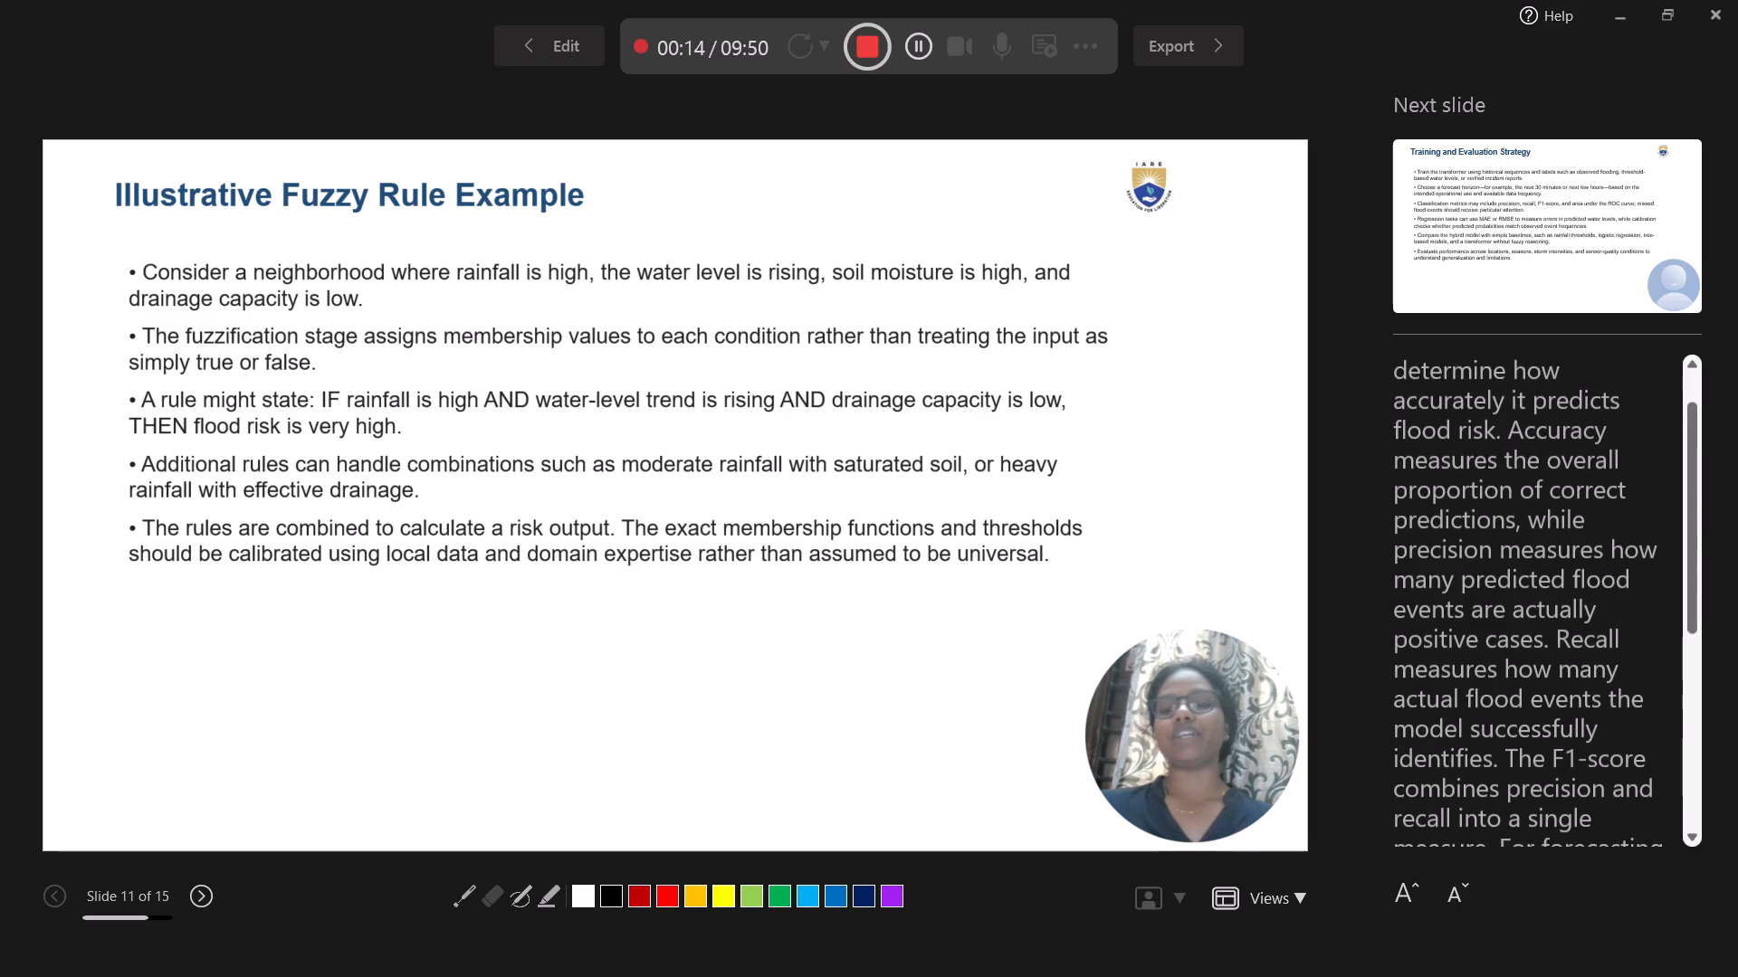
scroll(1537, 678, "down", 3)
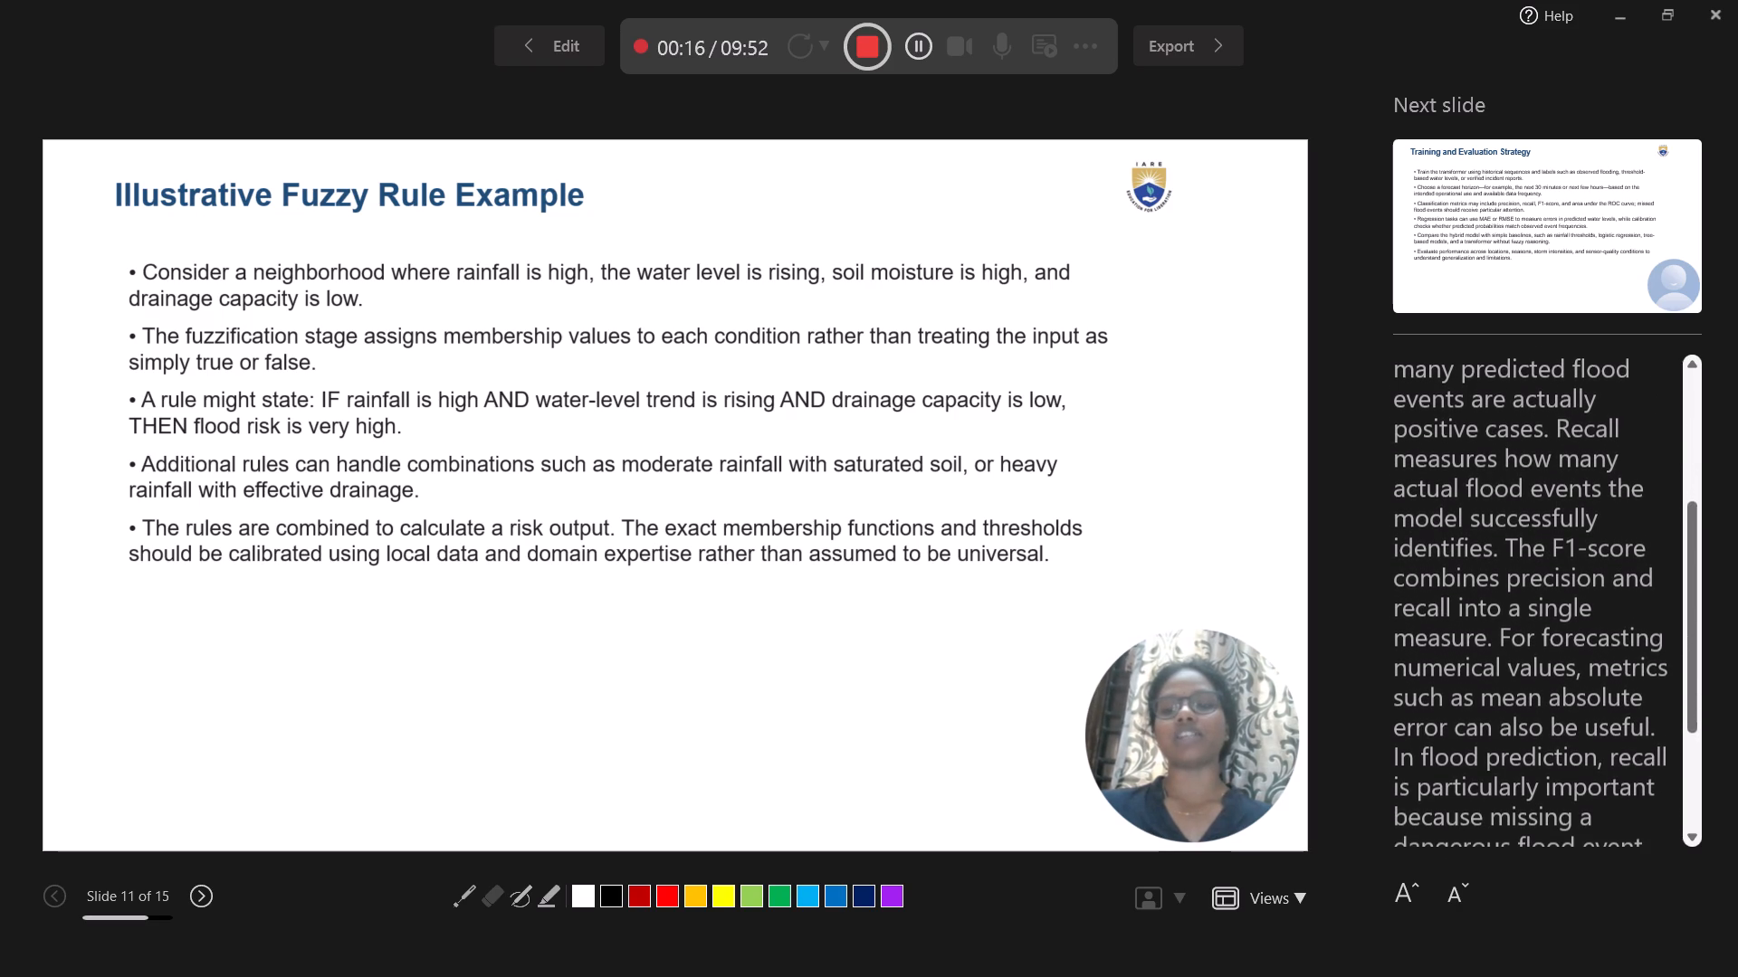
scroll(1537, 678, "down", 1)
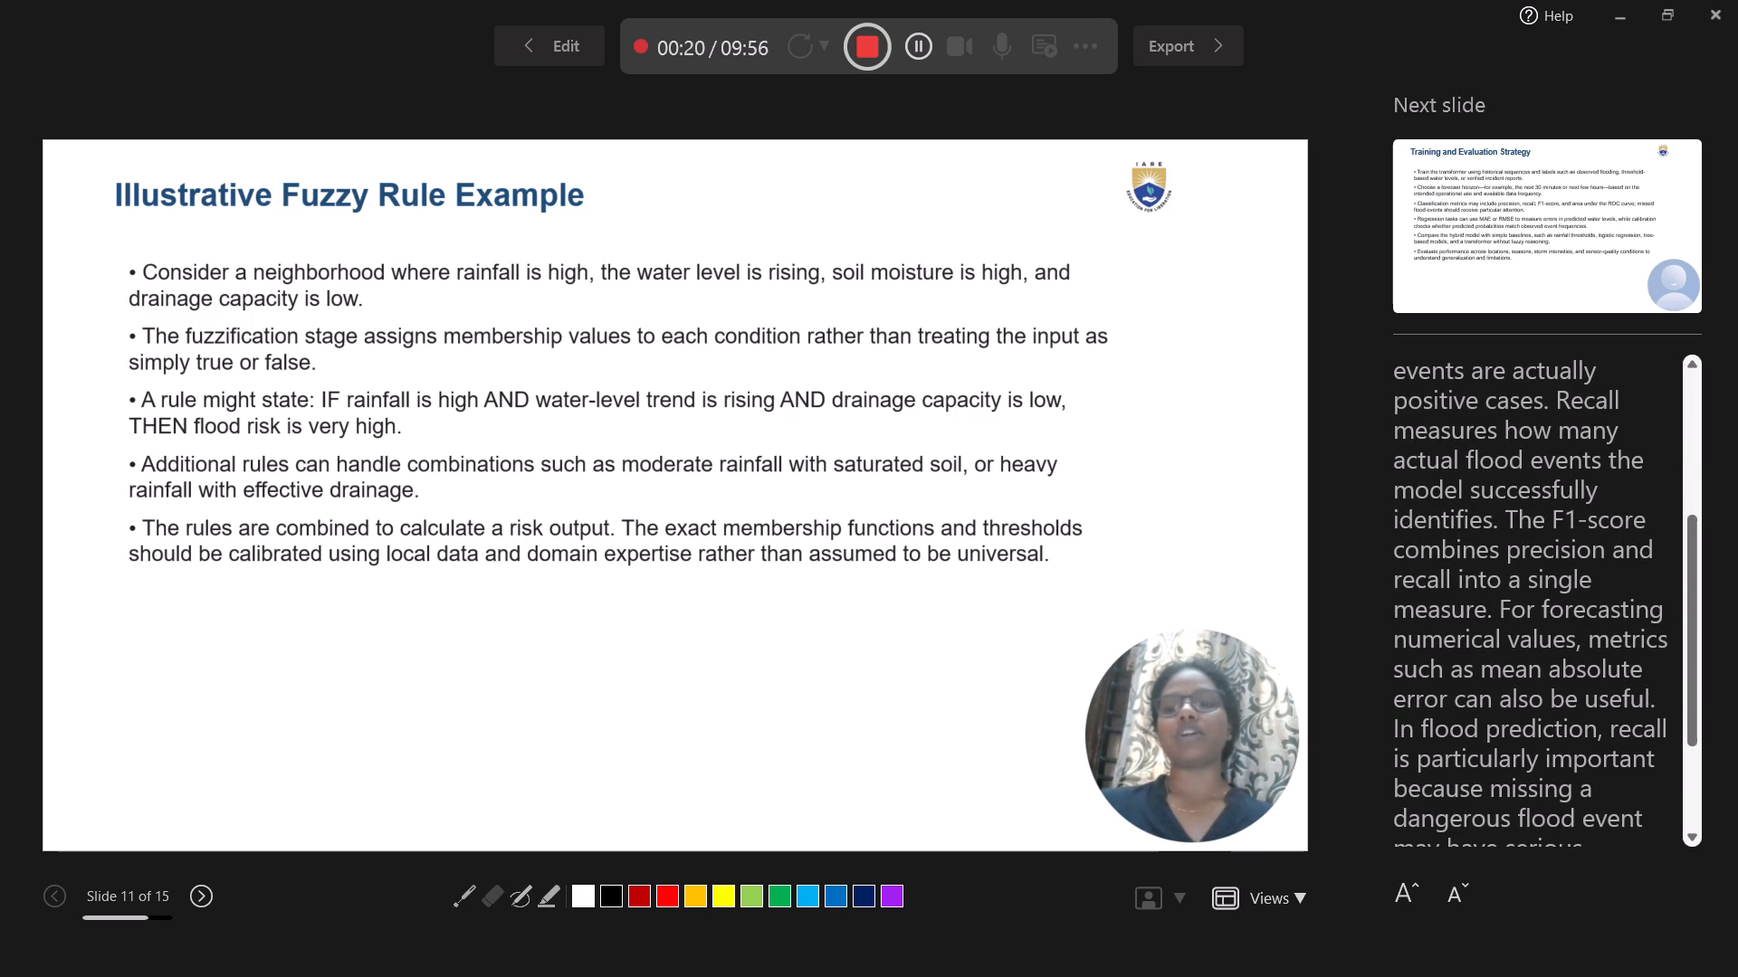
scroll(1537, 570, "down", 2)
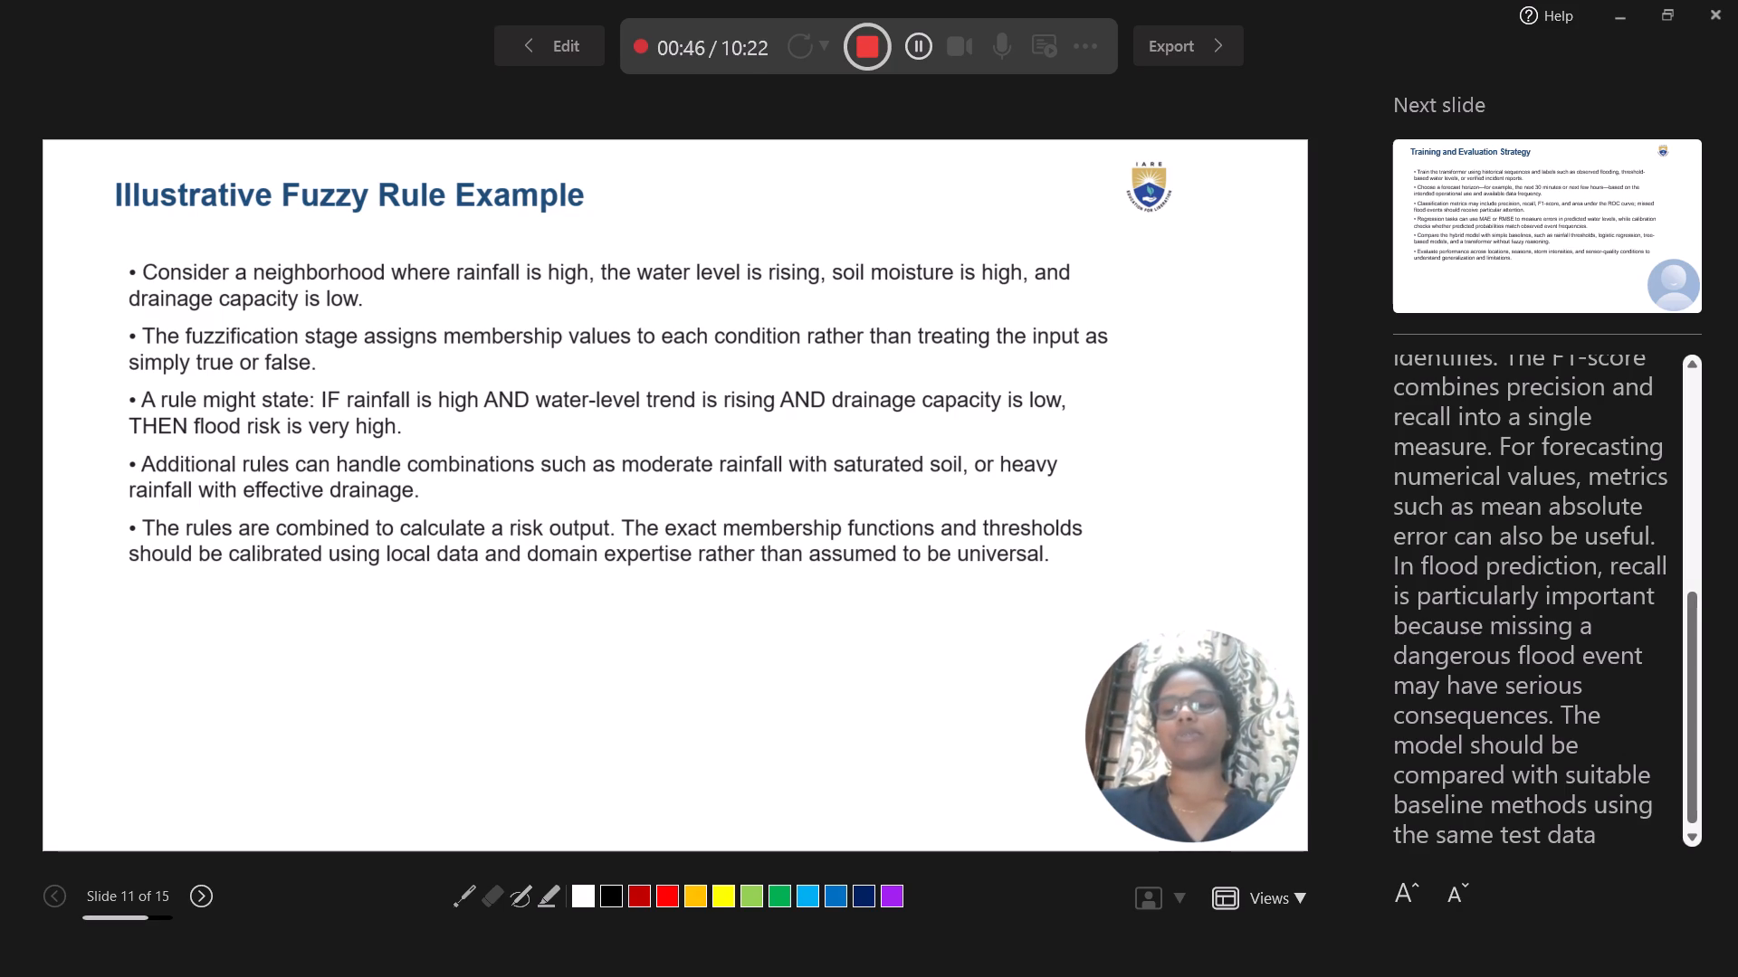
scroll(1634, 616, "down", 1)
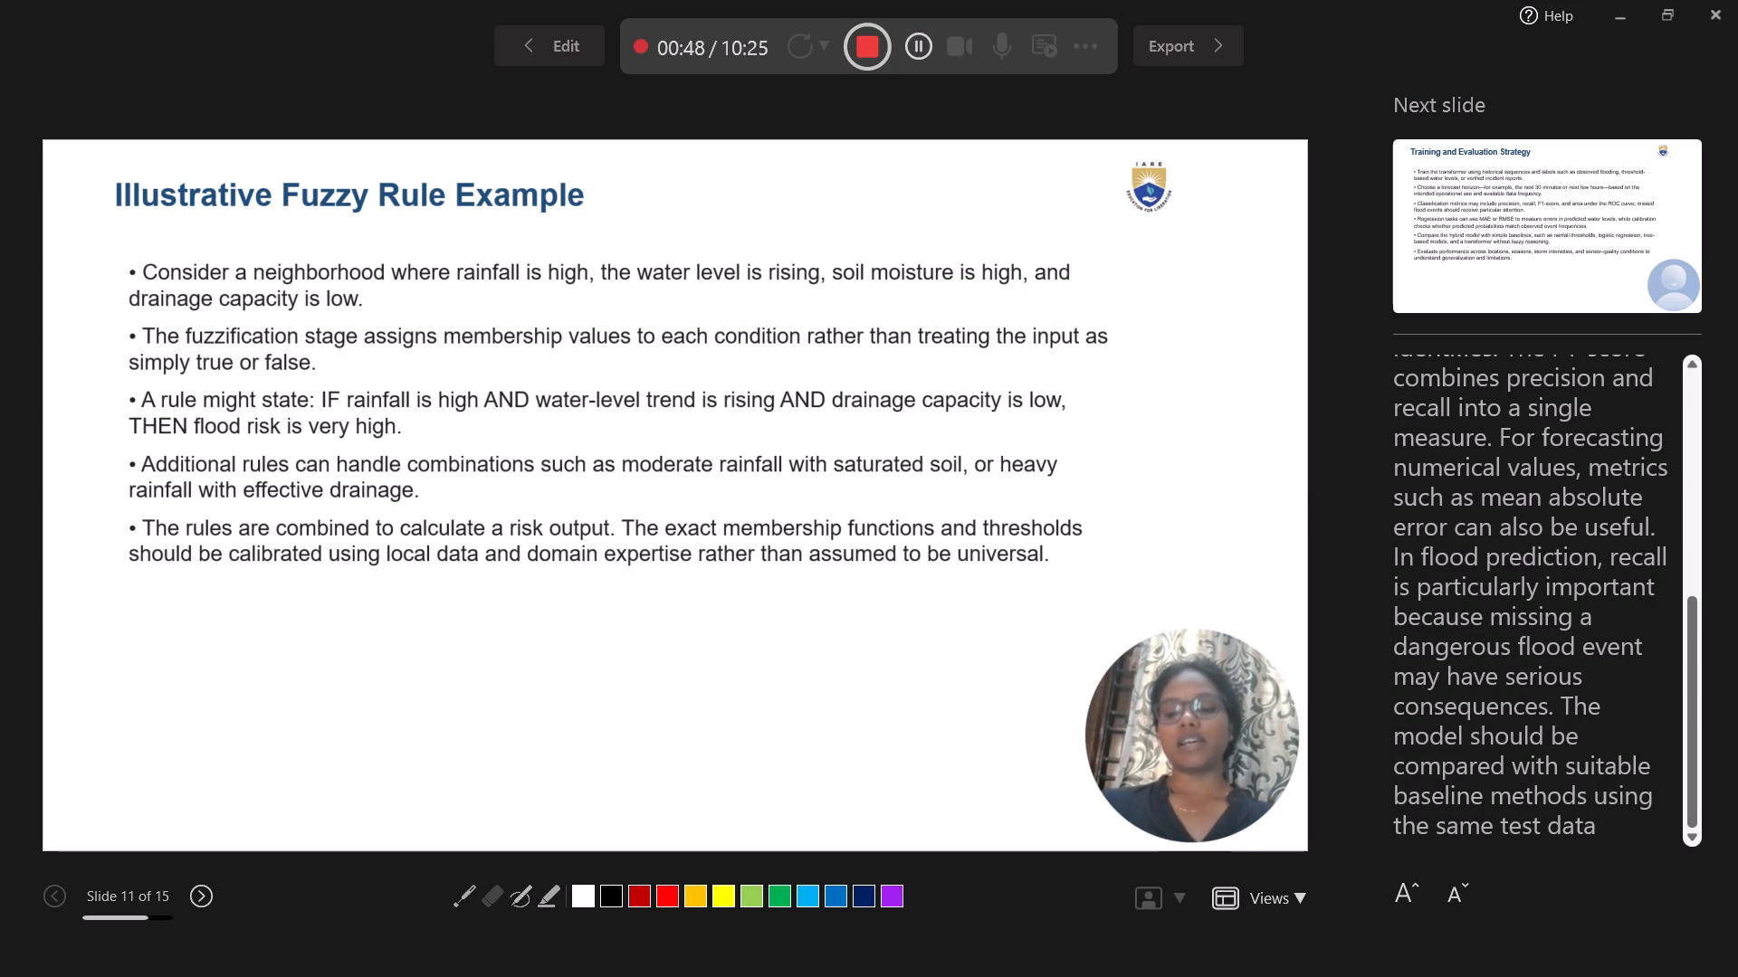
Advance to slide 12, Training and Evaluation Strategy, and record its narration while following the speaker notes.
key("Right")
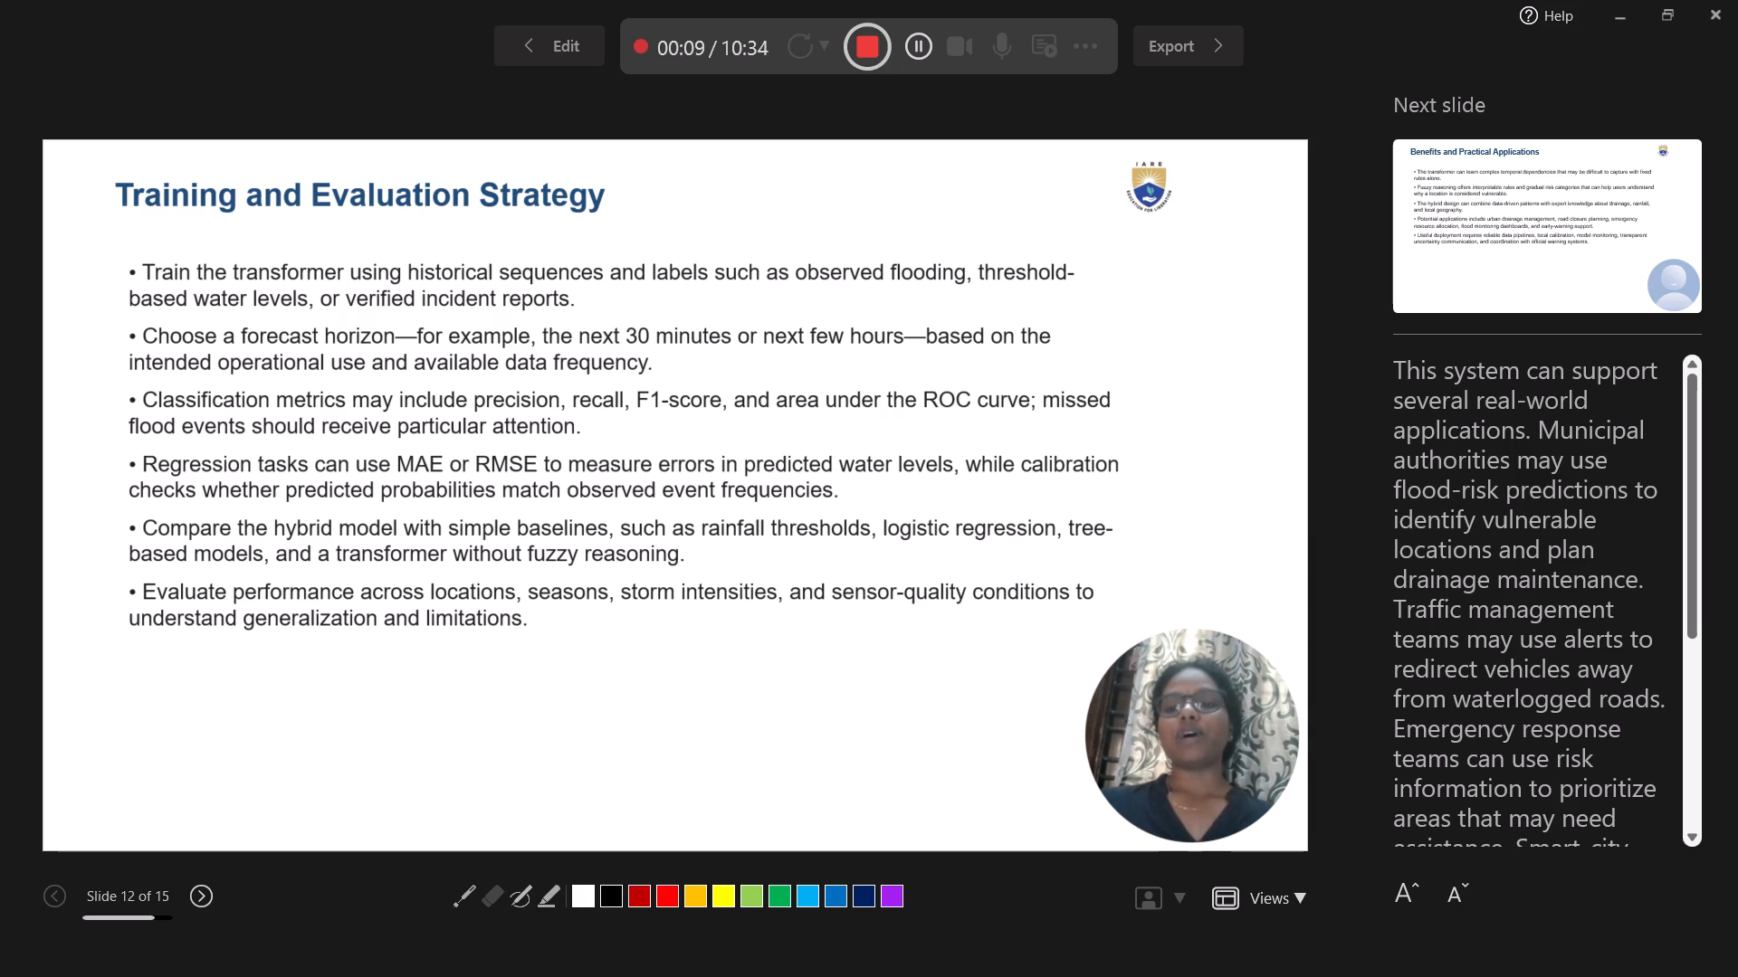
scroll(1623, 571, "down", 1)
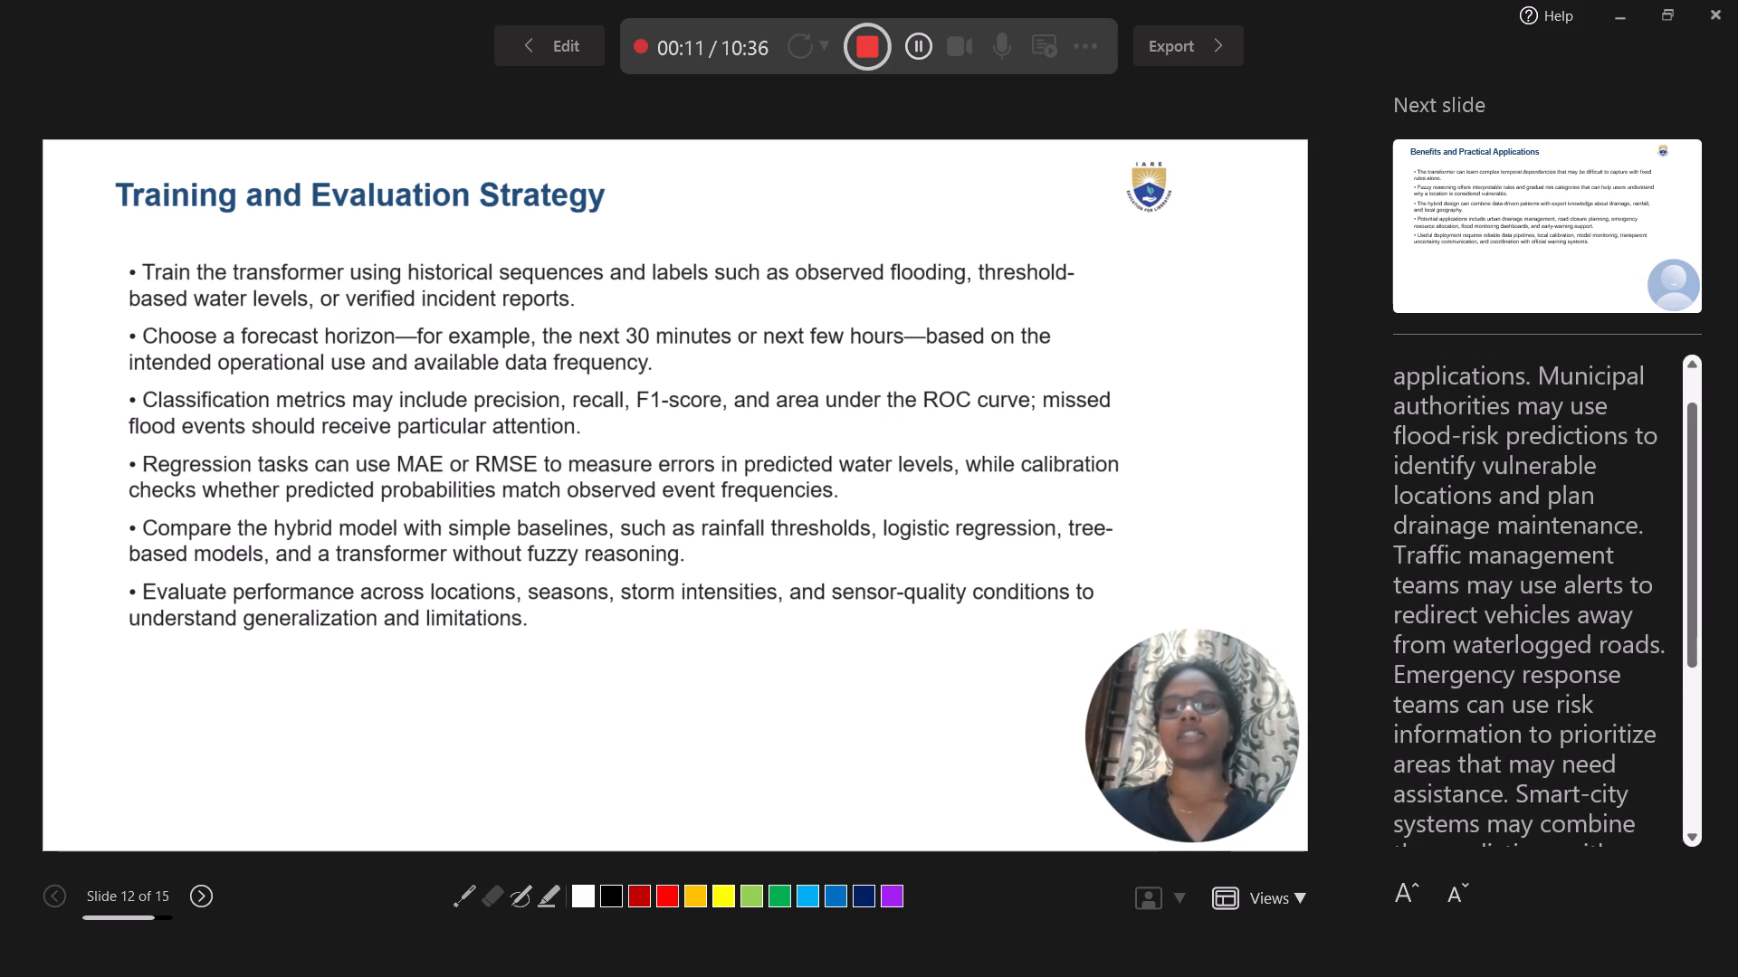
scroll(1623, 571, "down", 1)
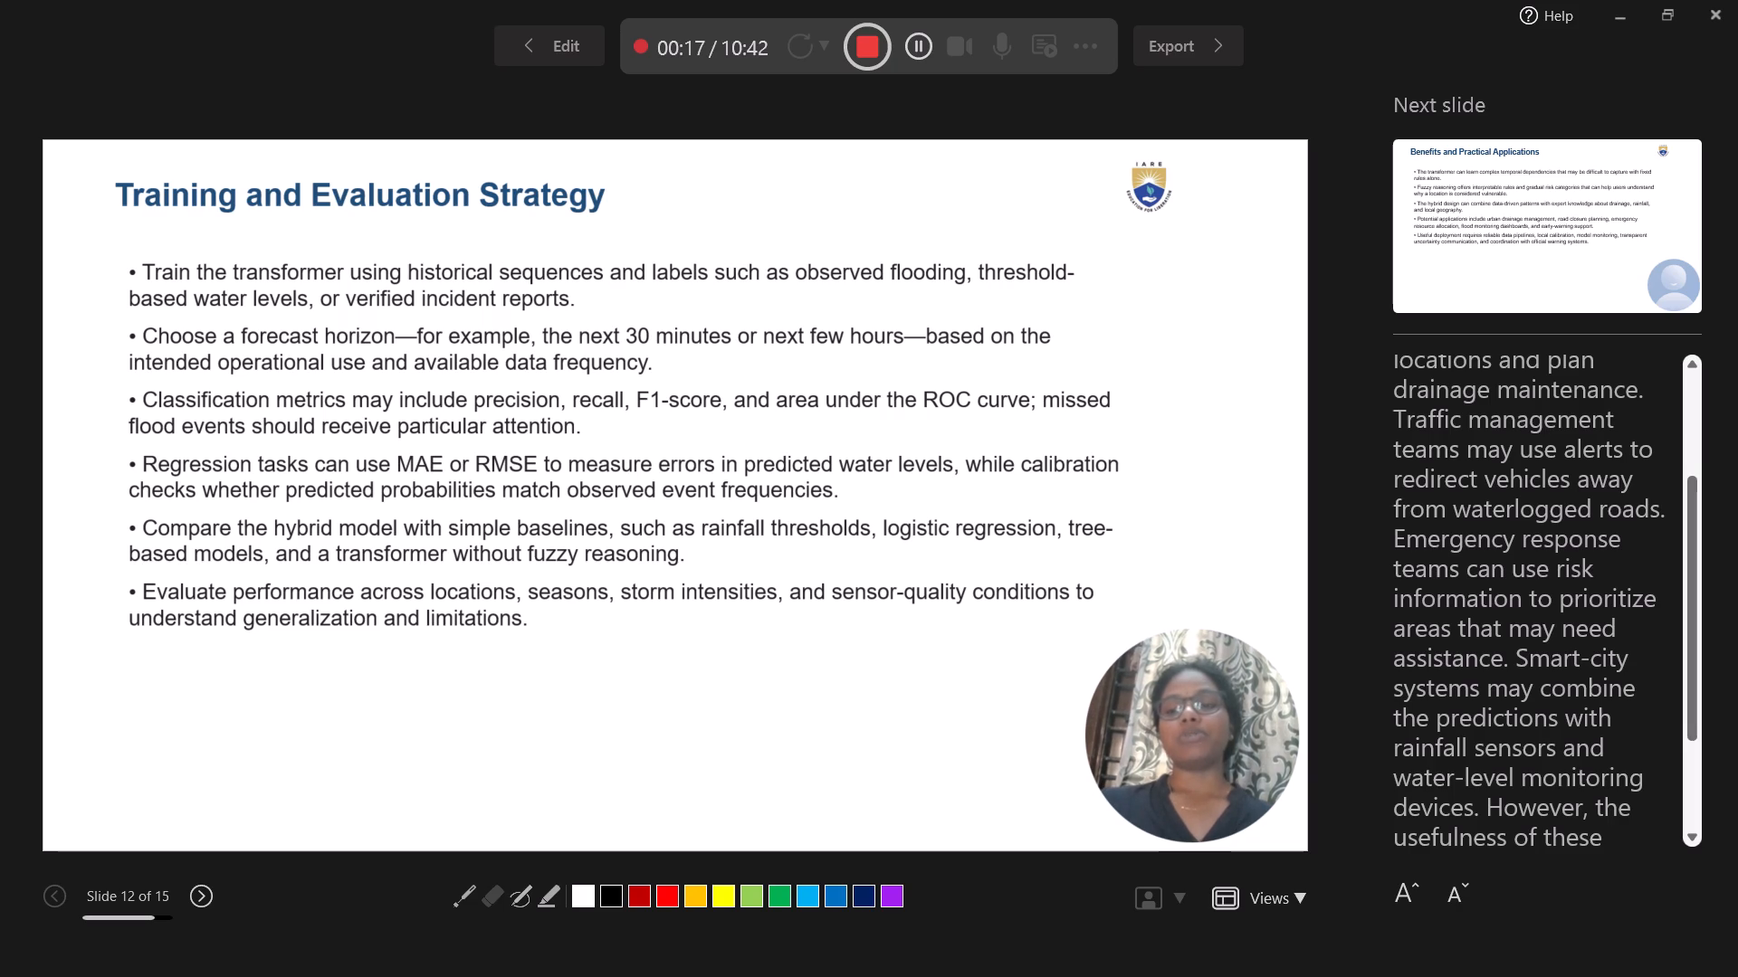
scroll(1623, 571, "down", 1)
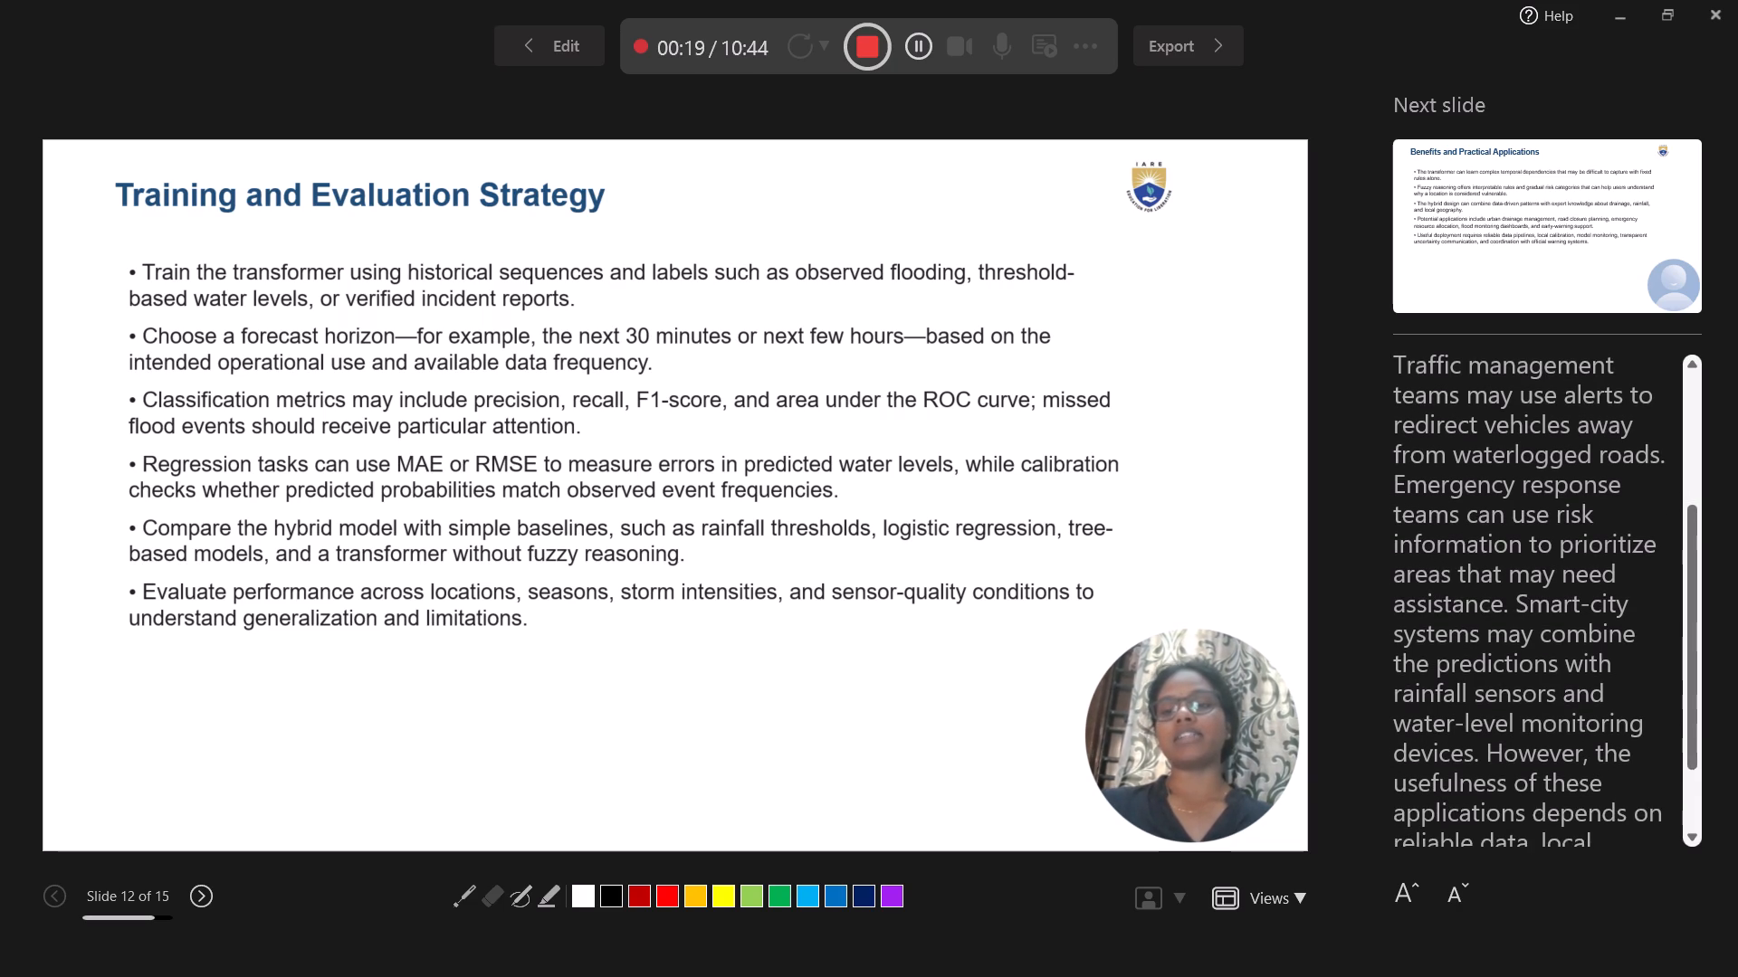
scroll(1623, 571, "down", 1)
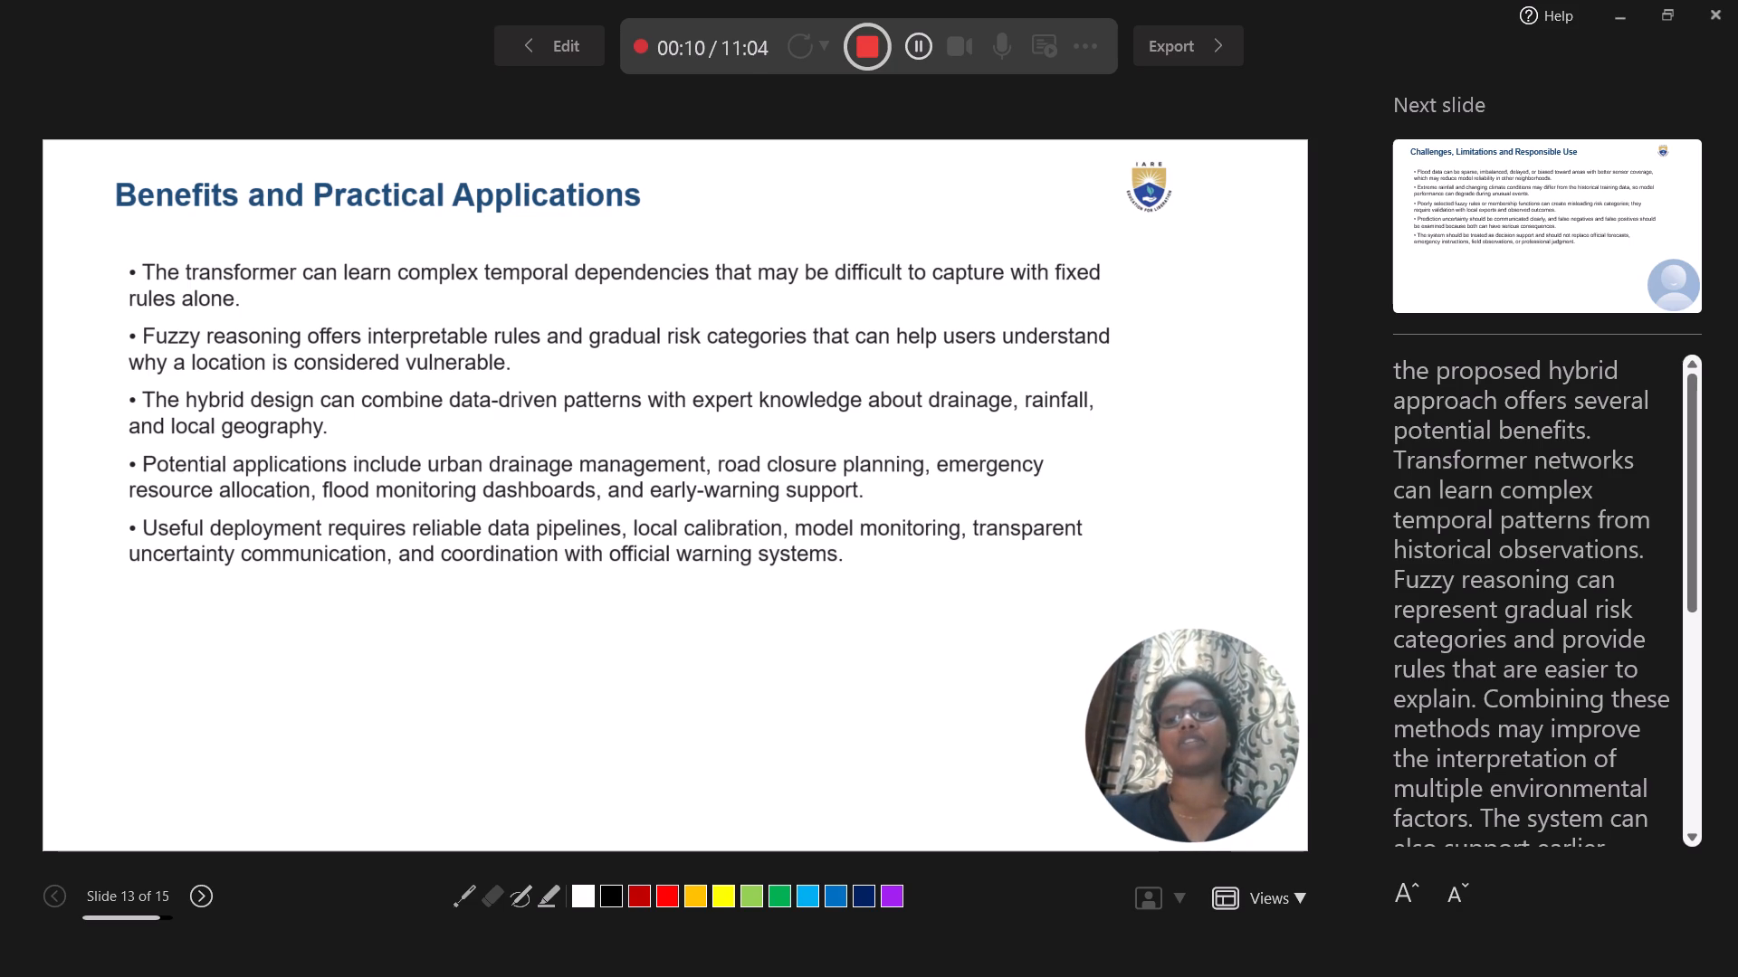
Record the narration for slide 13, Benefits and Practical Applications, following its speaker notes through to the end.
scroll(1609, 601, "down", 1)
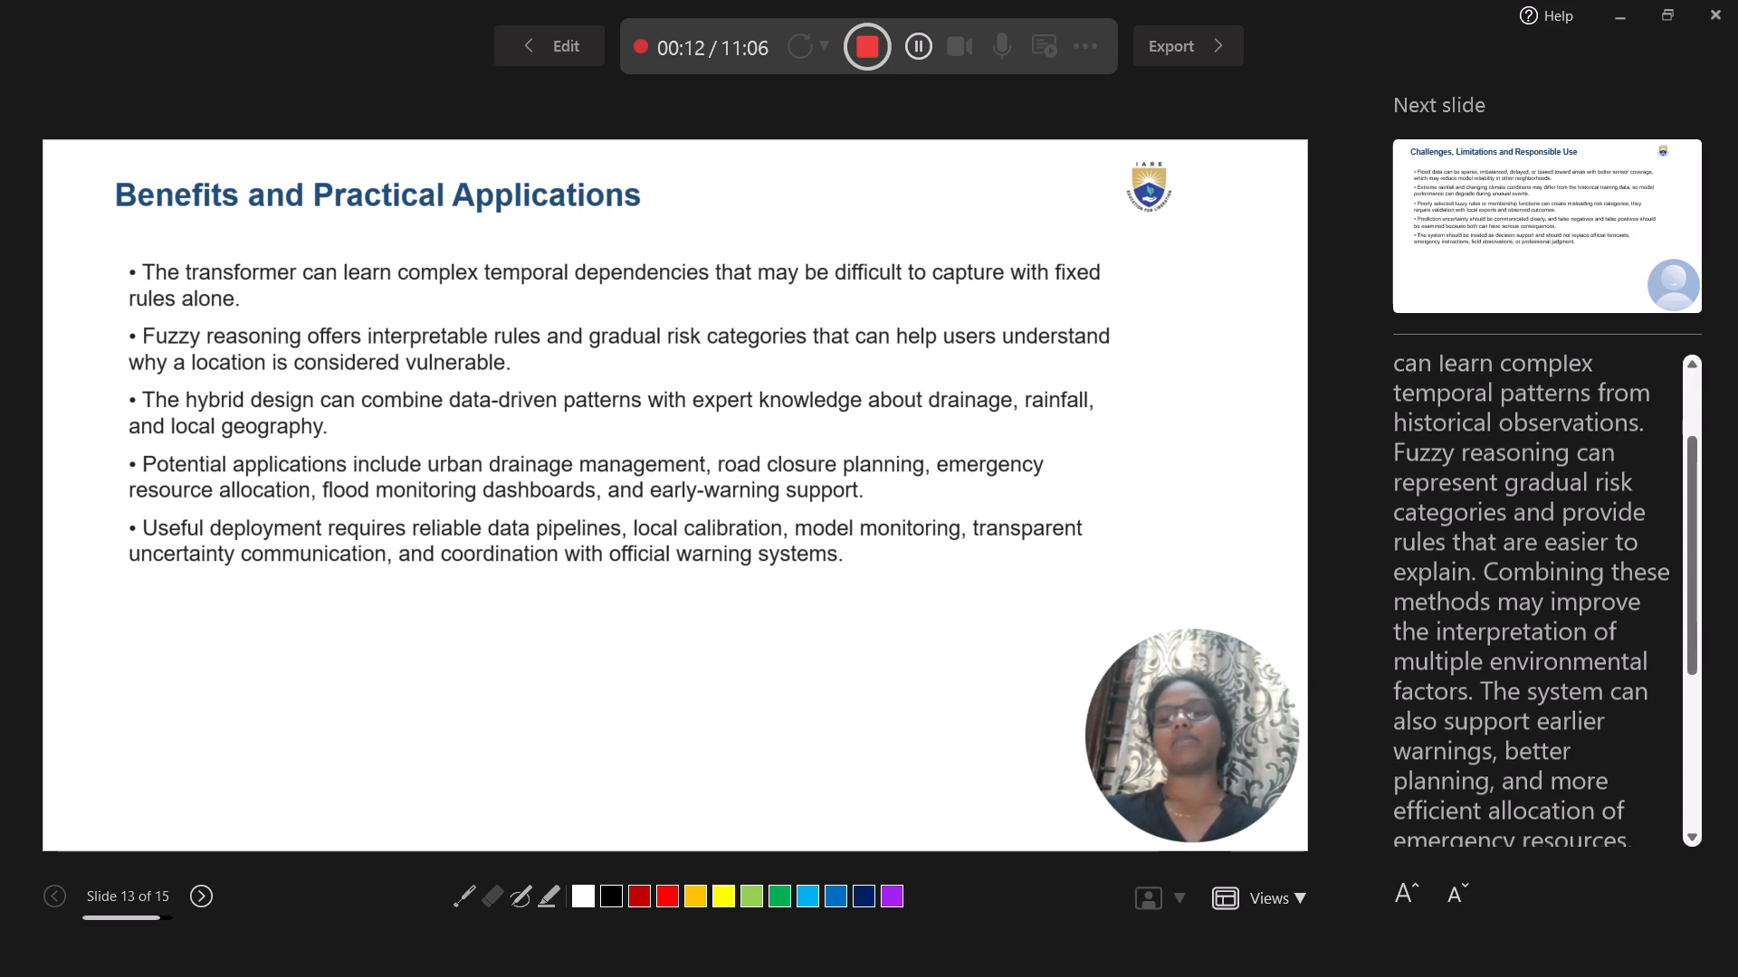
scroll(1609, 601, "down", 2)
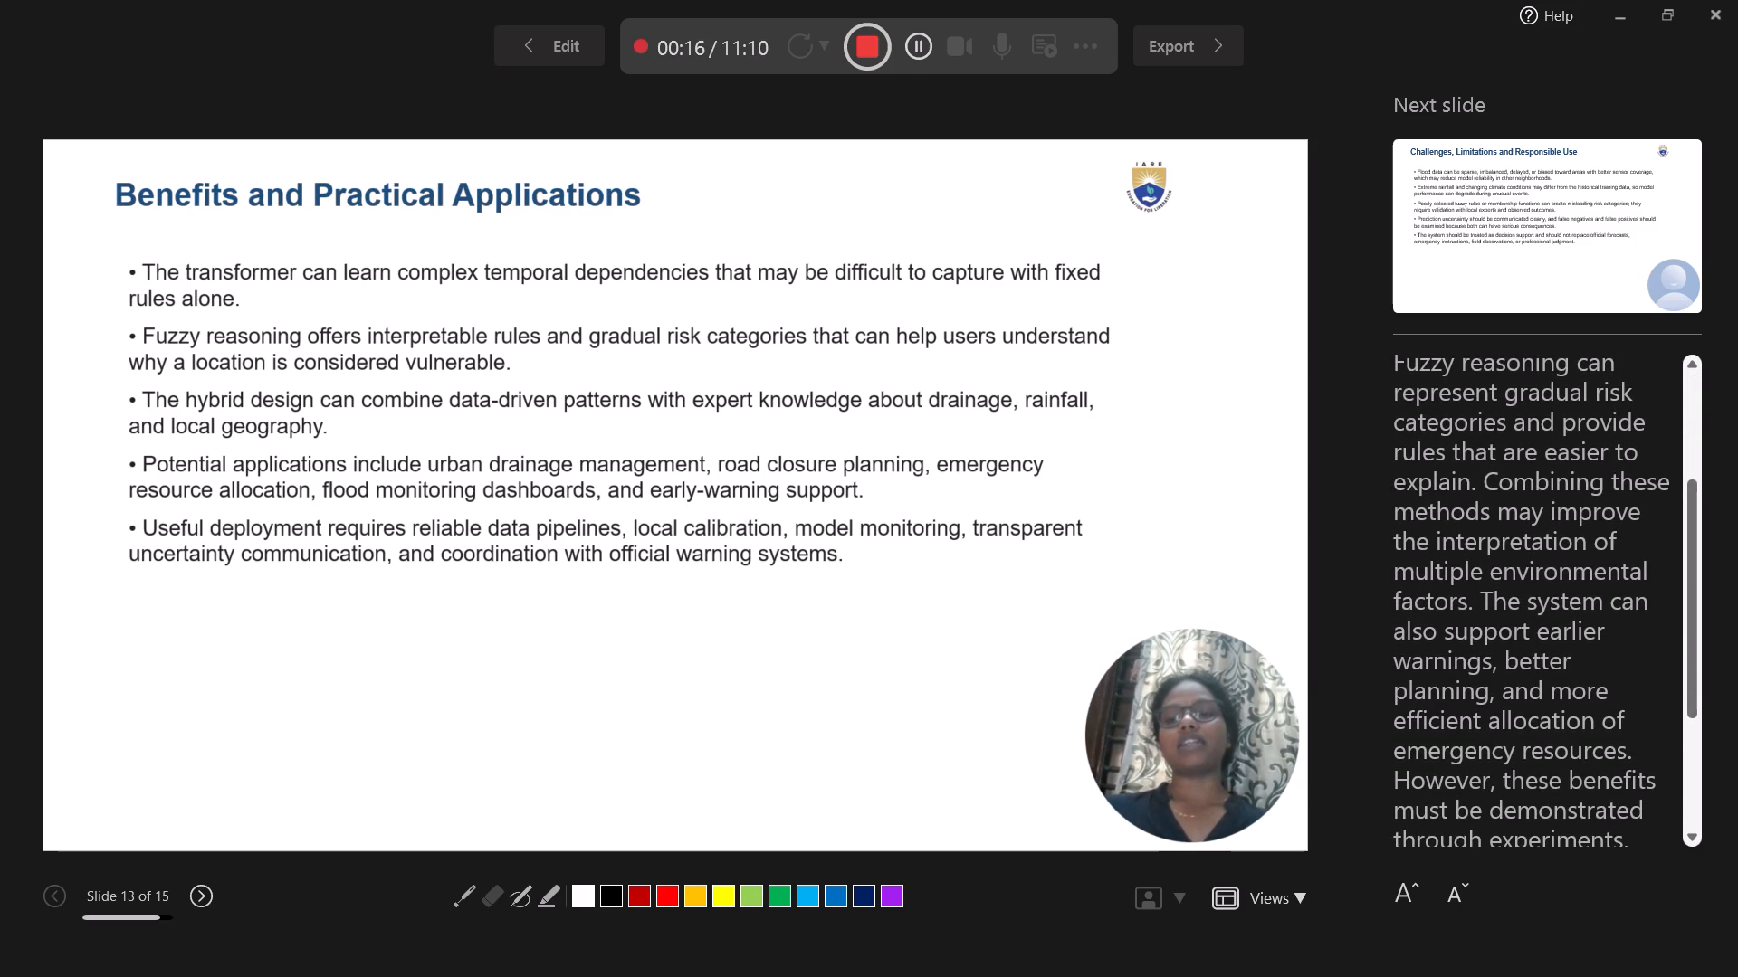
scroll(1609, 601, "down", 1)
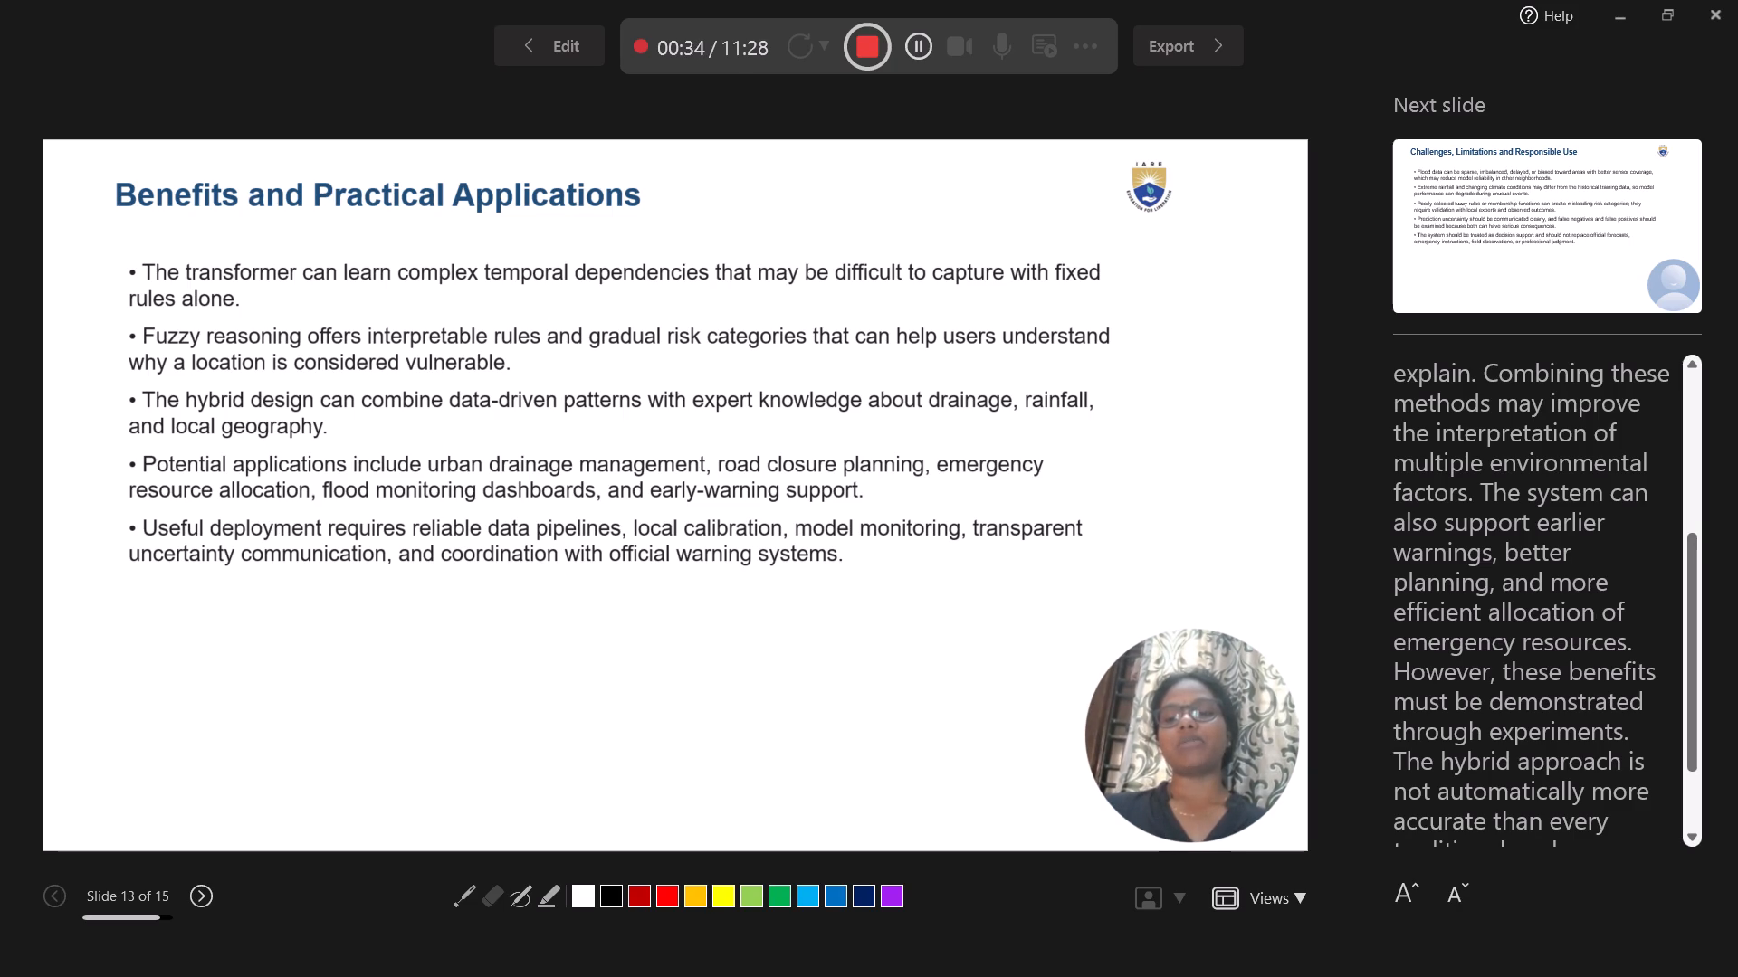
scroll(1591, 727, "down", 3)
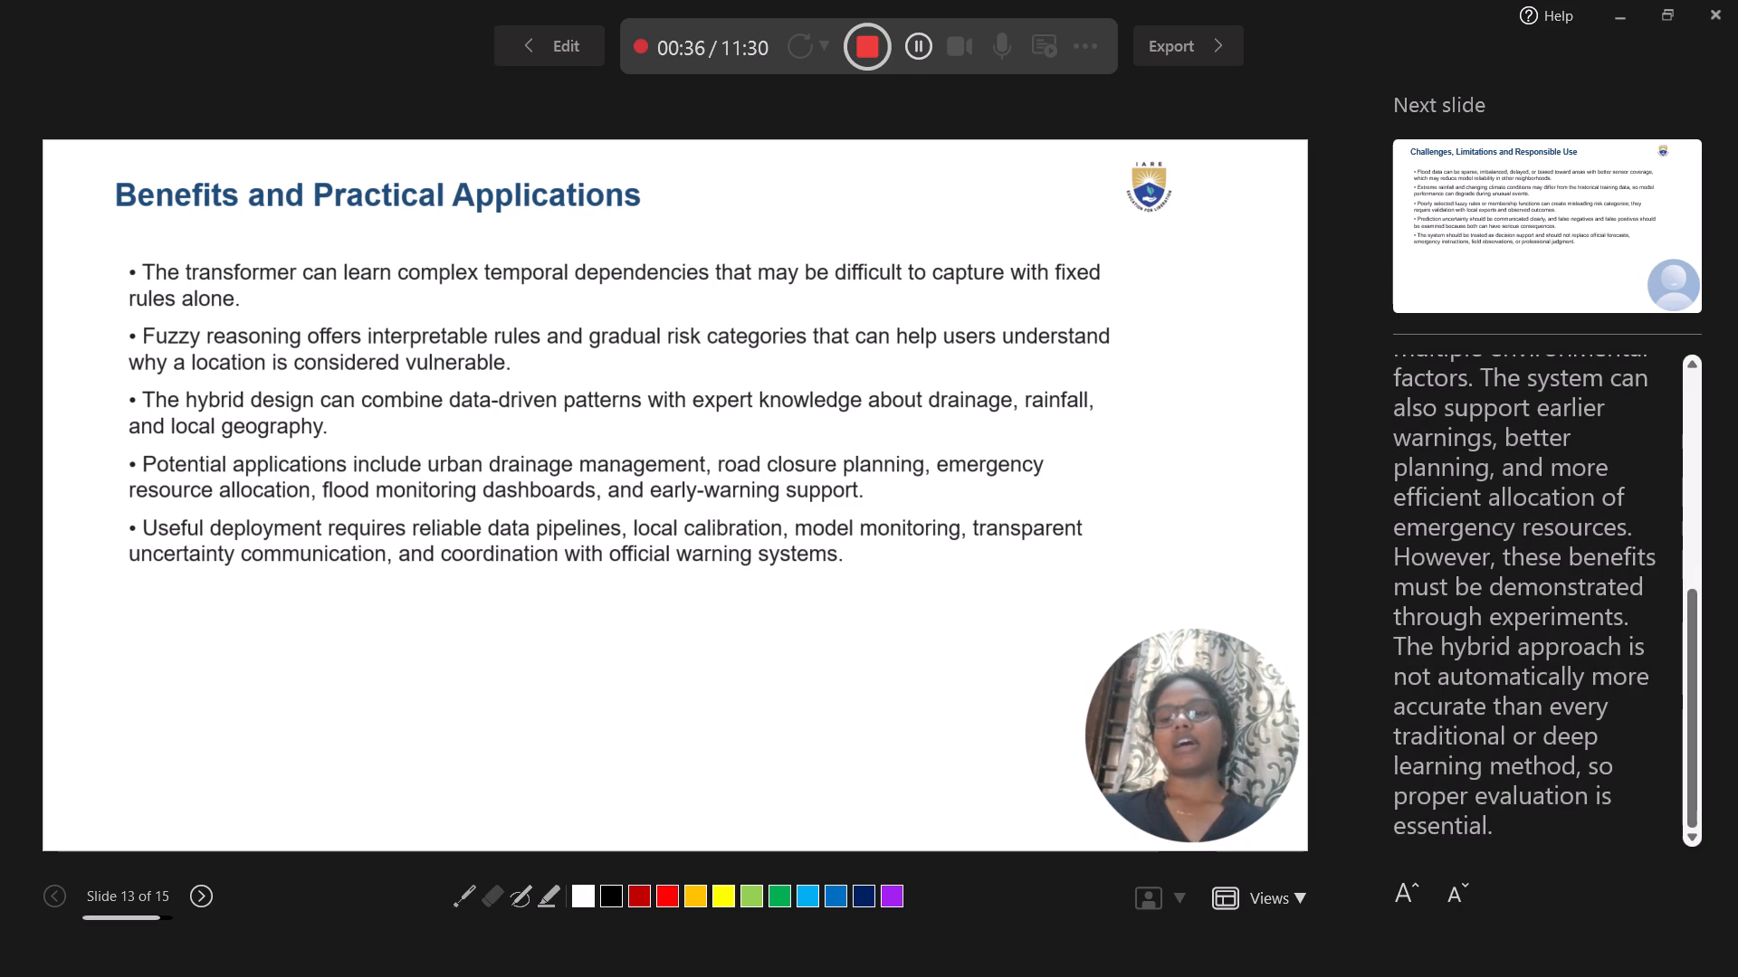
scroll(1591, 727, "down", 1)
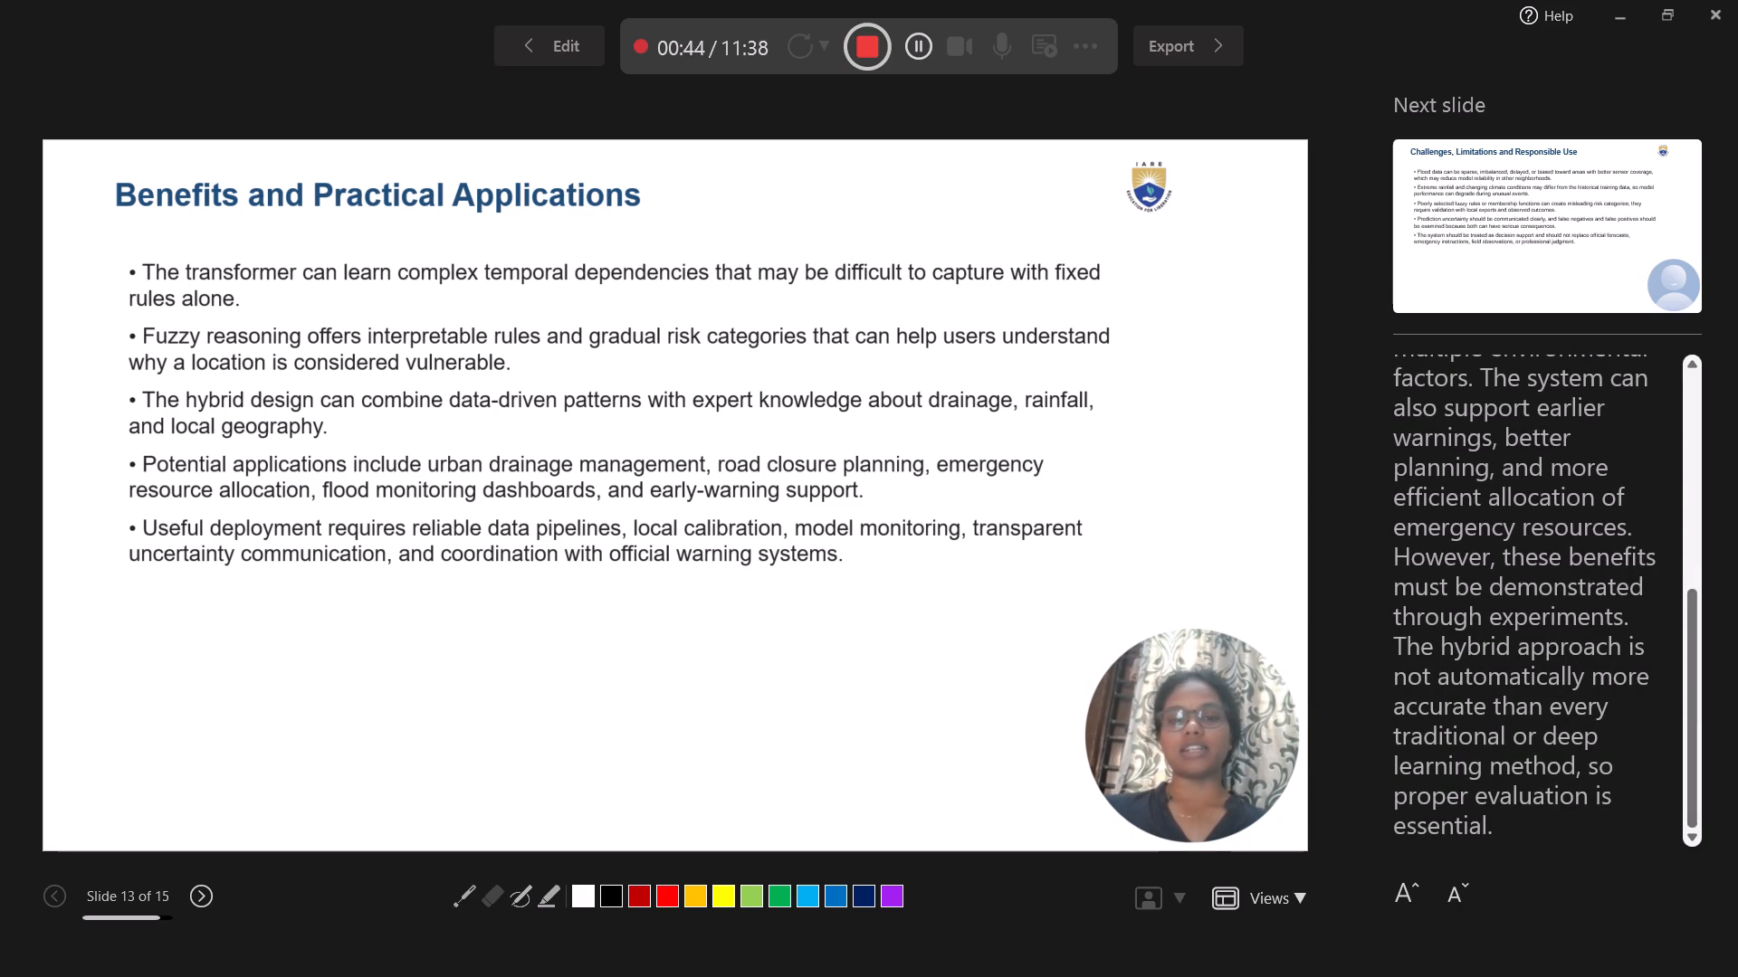
Advance to slide 14, Challenges, Limitations and Responsible Use, and record its narration while following the speaker notes to the end.
key("Right")
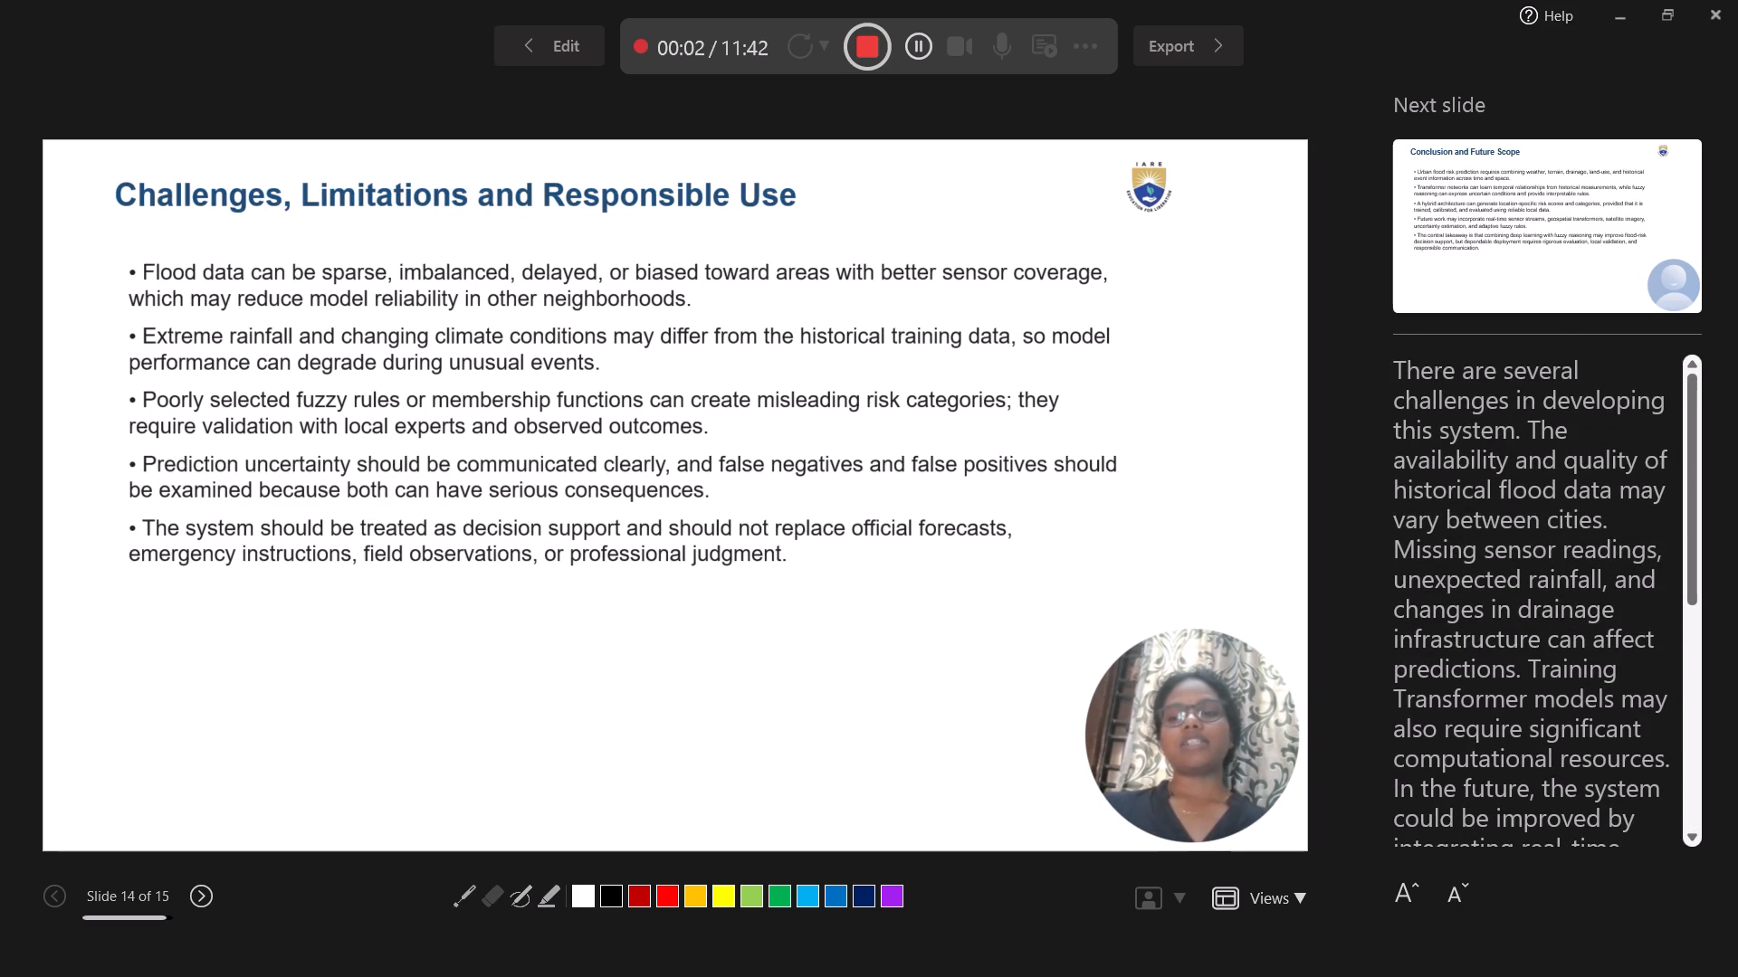
scroll(1590, 604, "down", 1)
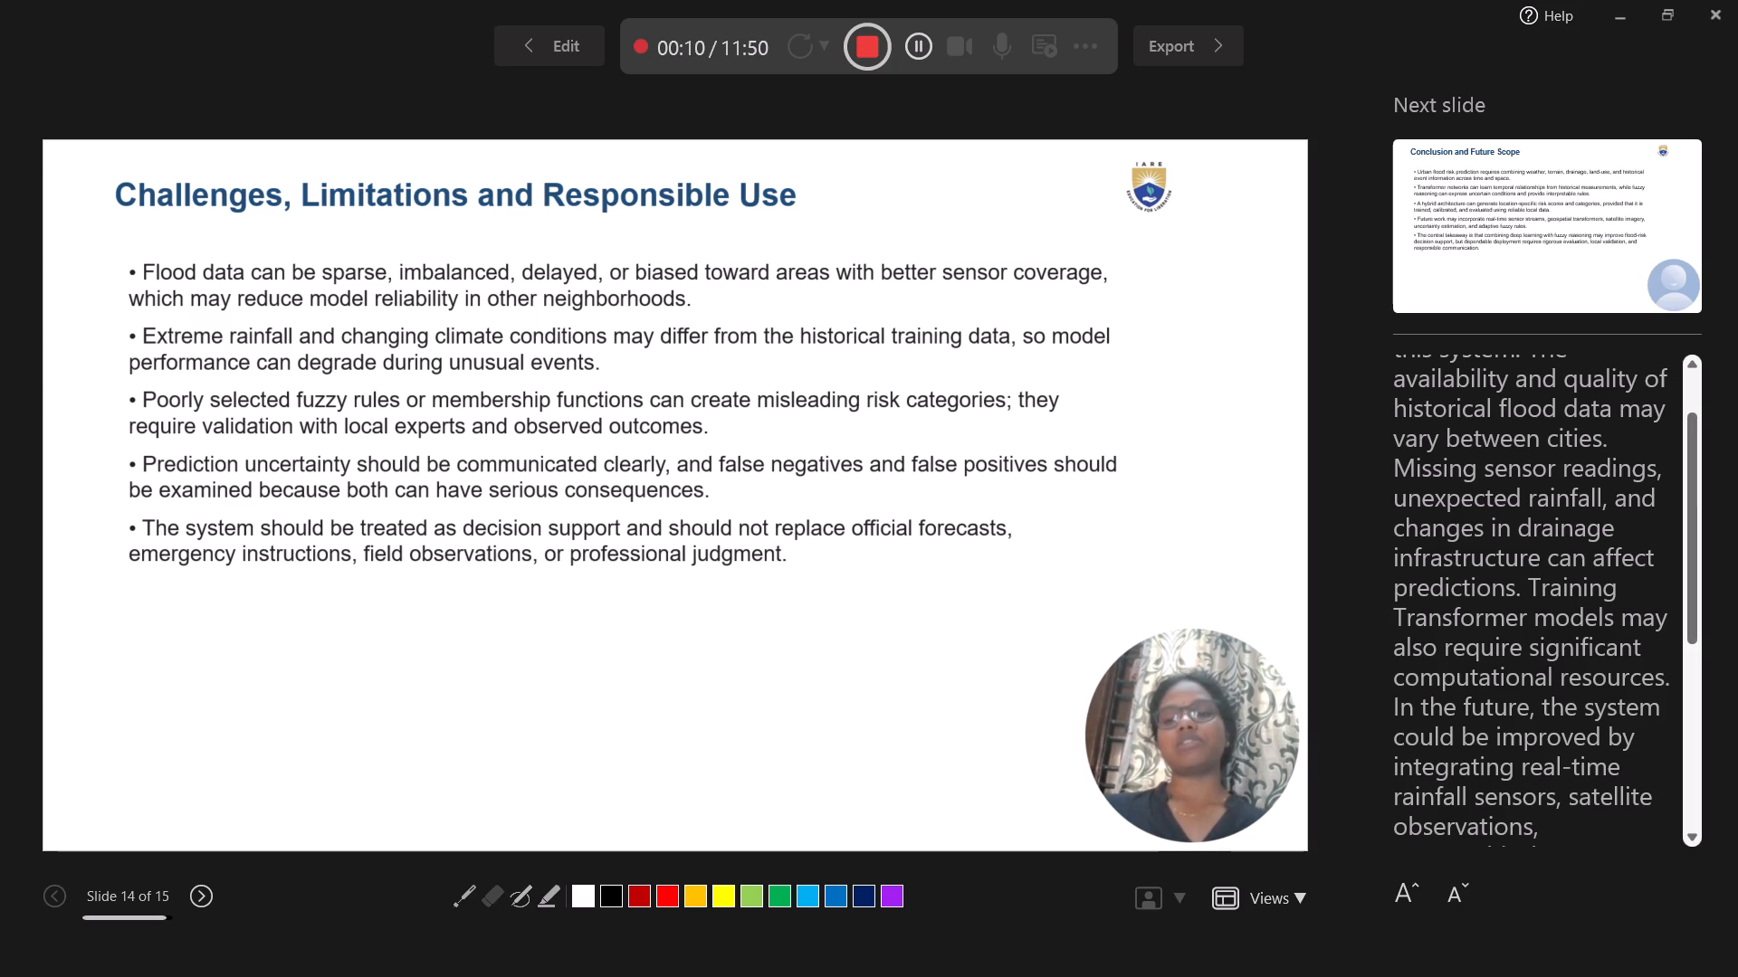
scroll(1539, 555, "down", 2)
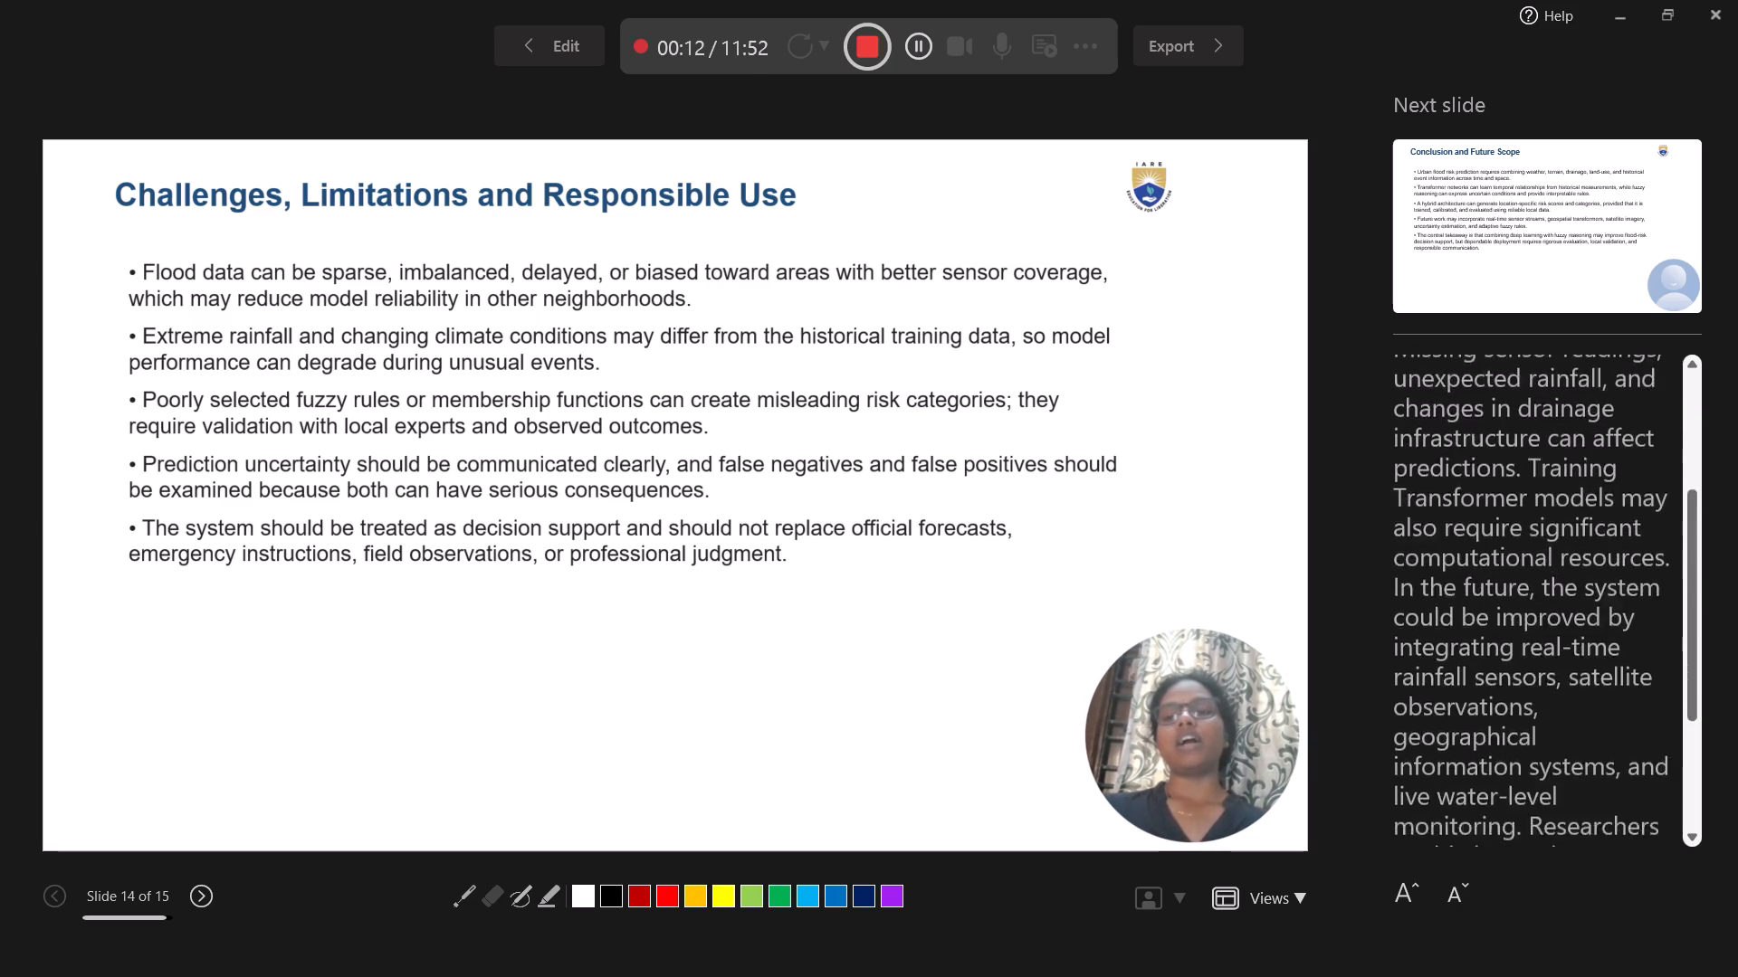
scroll(1539, 555, "down", 1)
scroll(1539, 555, "up", 1)
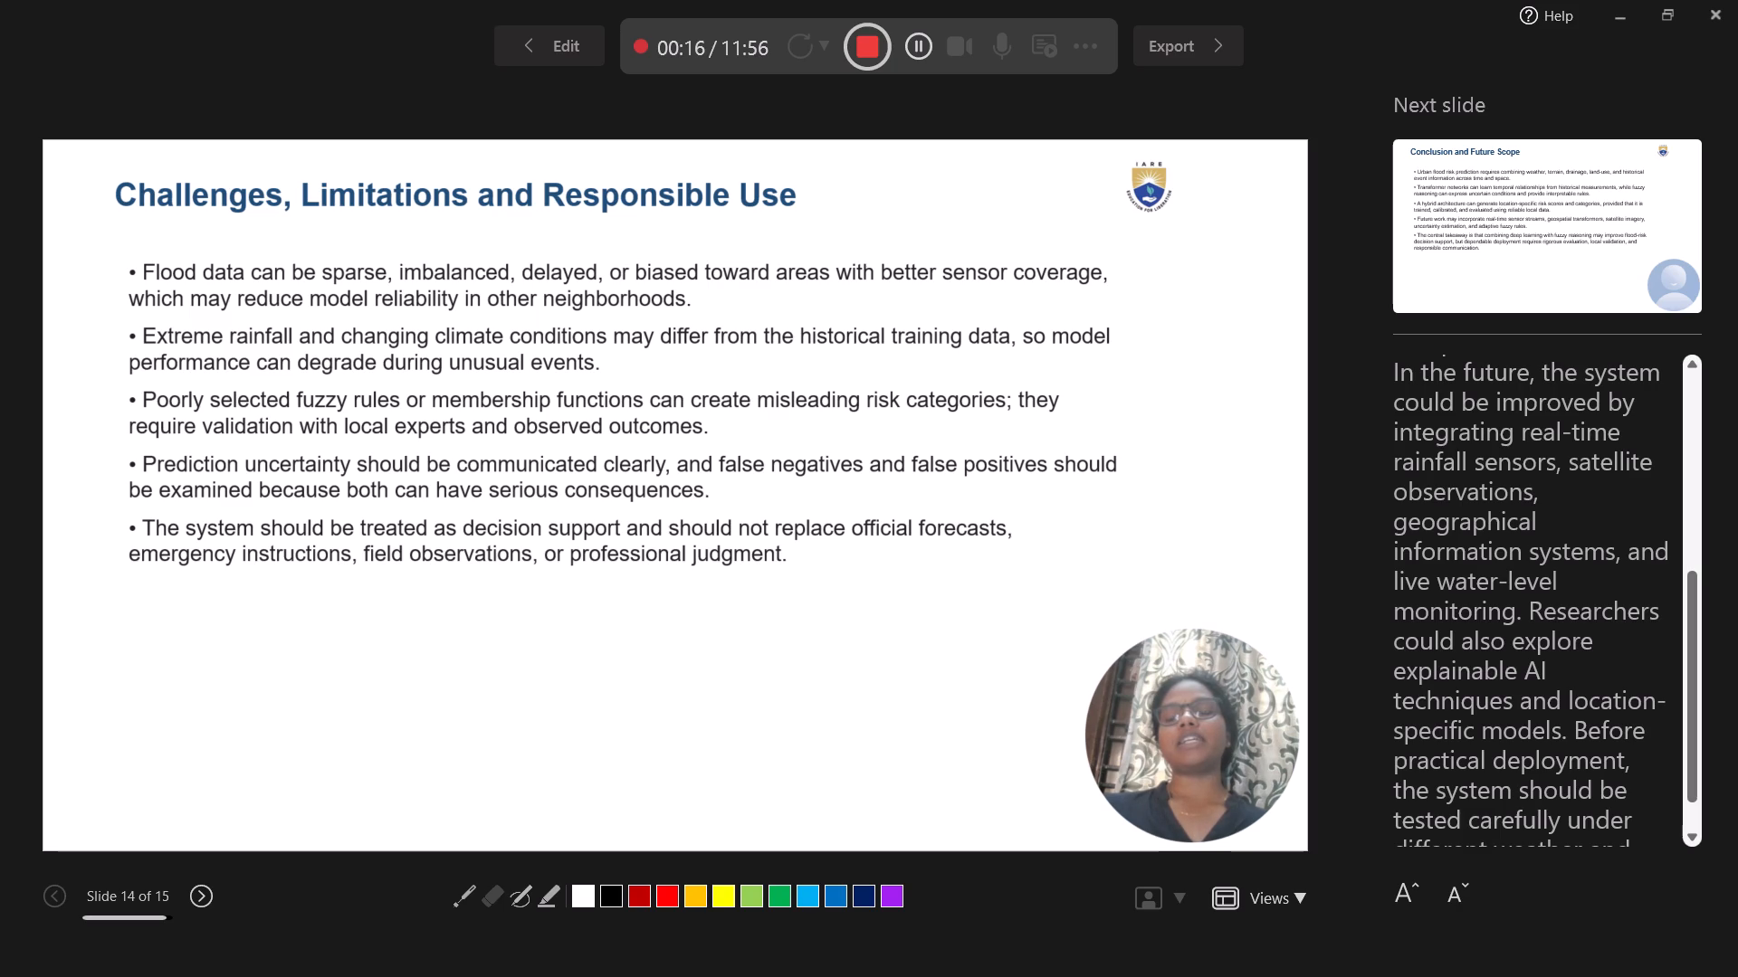
scroll(1539, 555, "down", 1)
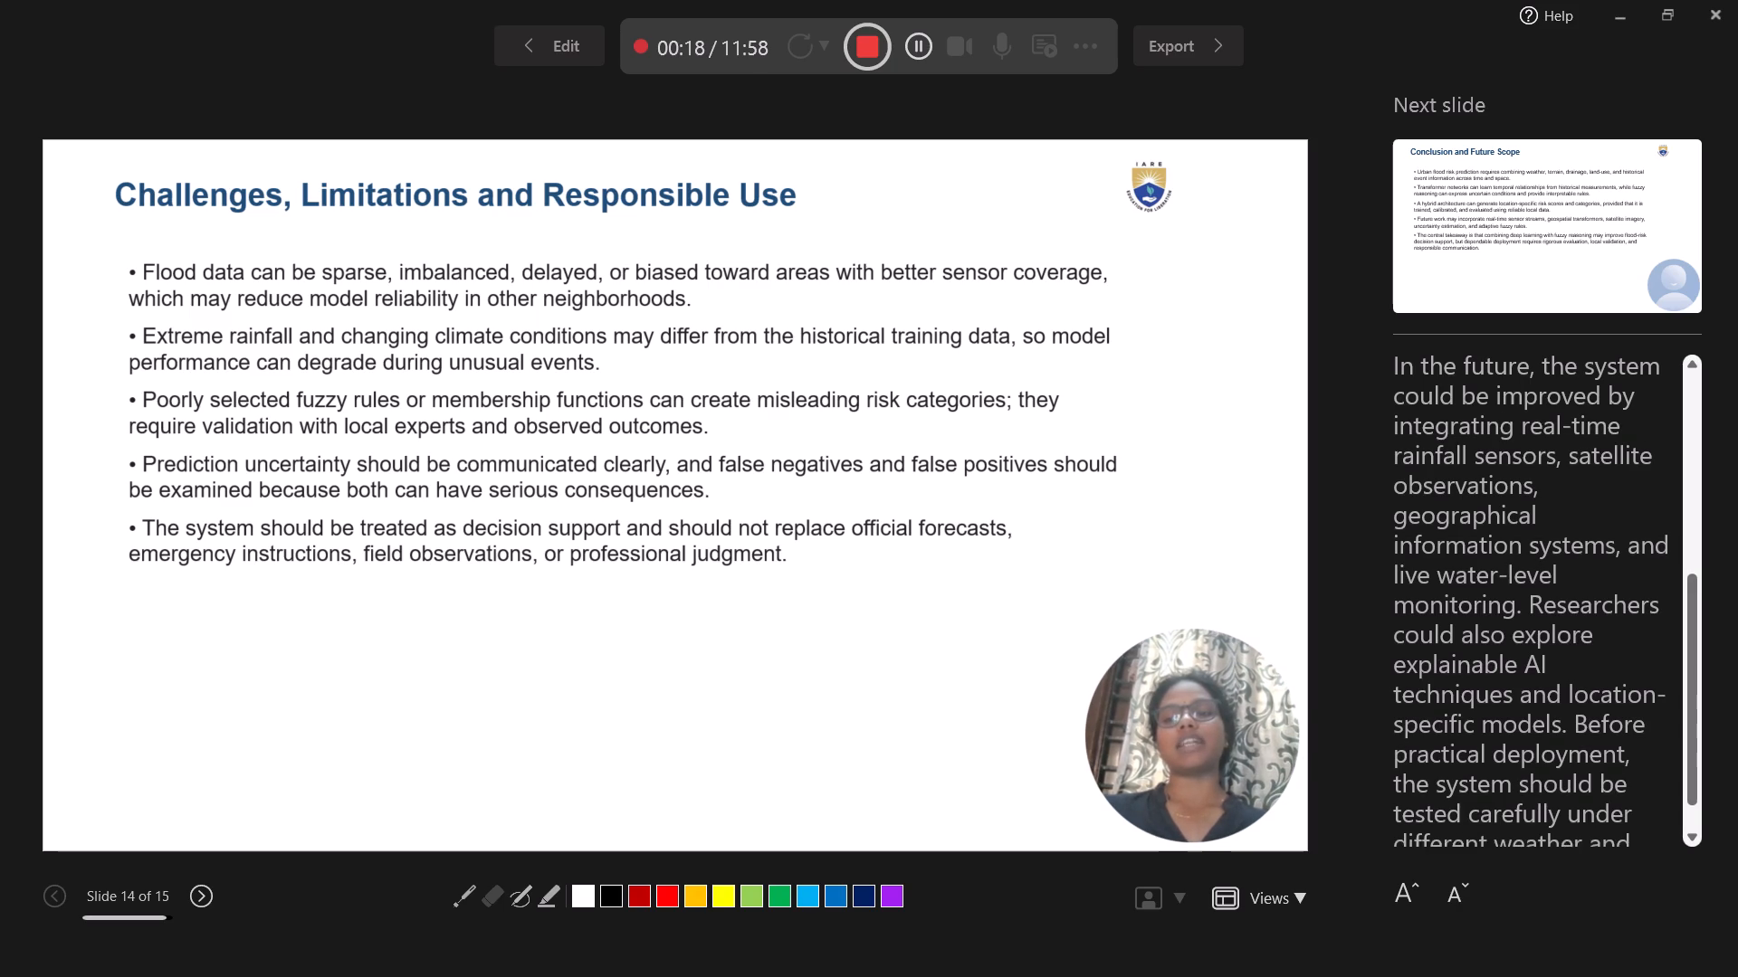
scroll(1539, 555, "down", 1)
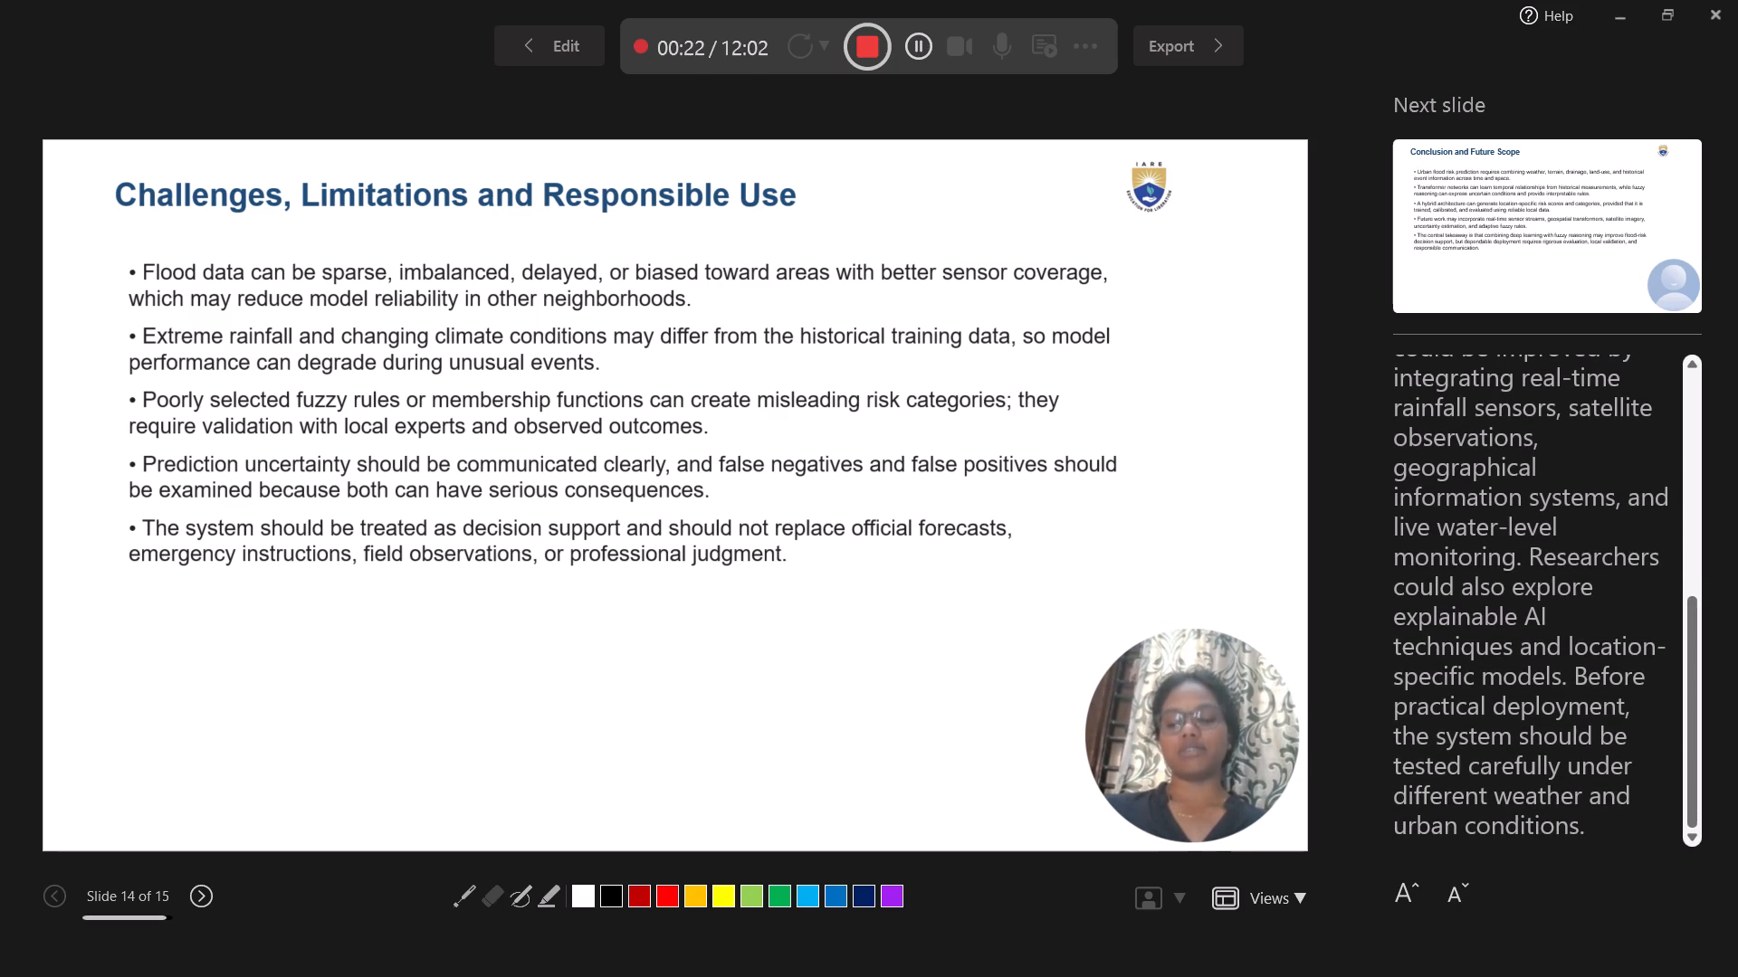
Advance to slide 15, Conclusion and Future Scope, and record the closing narration while following the speaker notes to the end.
key("Right")
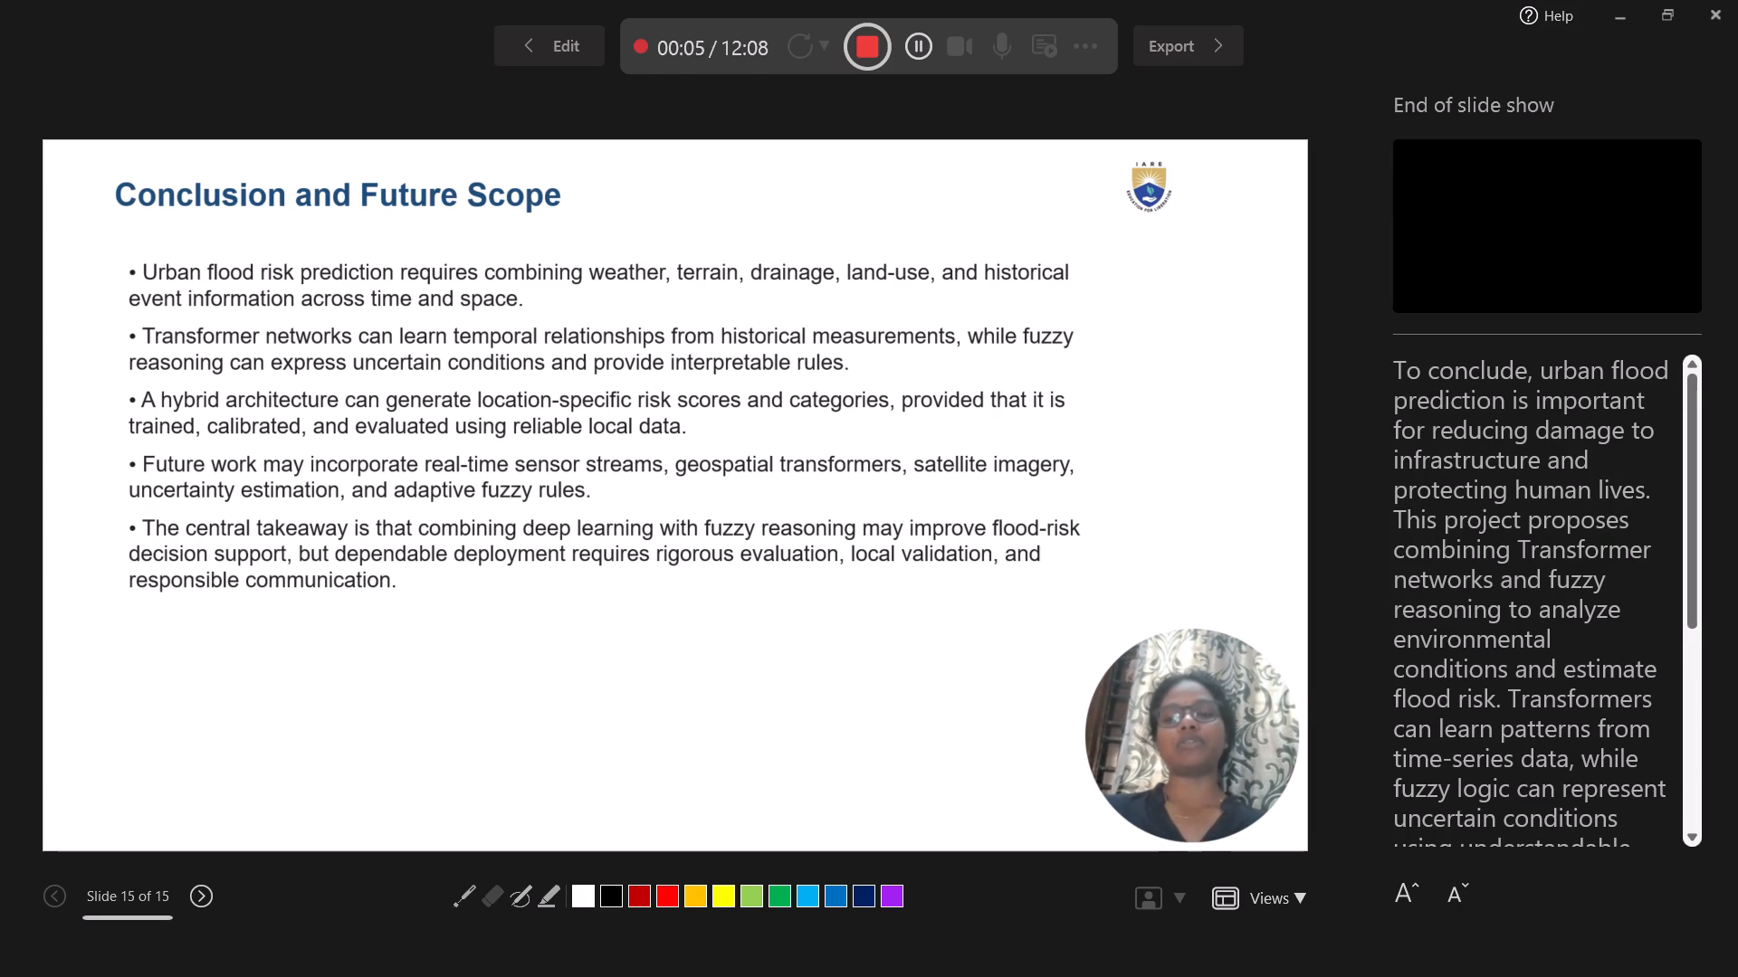
scroll(1598, 528, "down", 1)
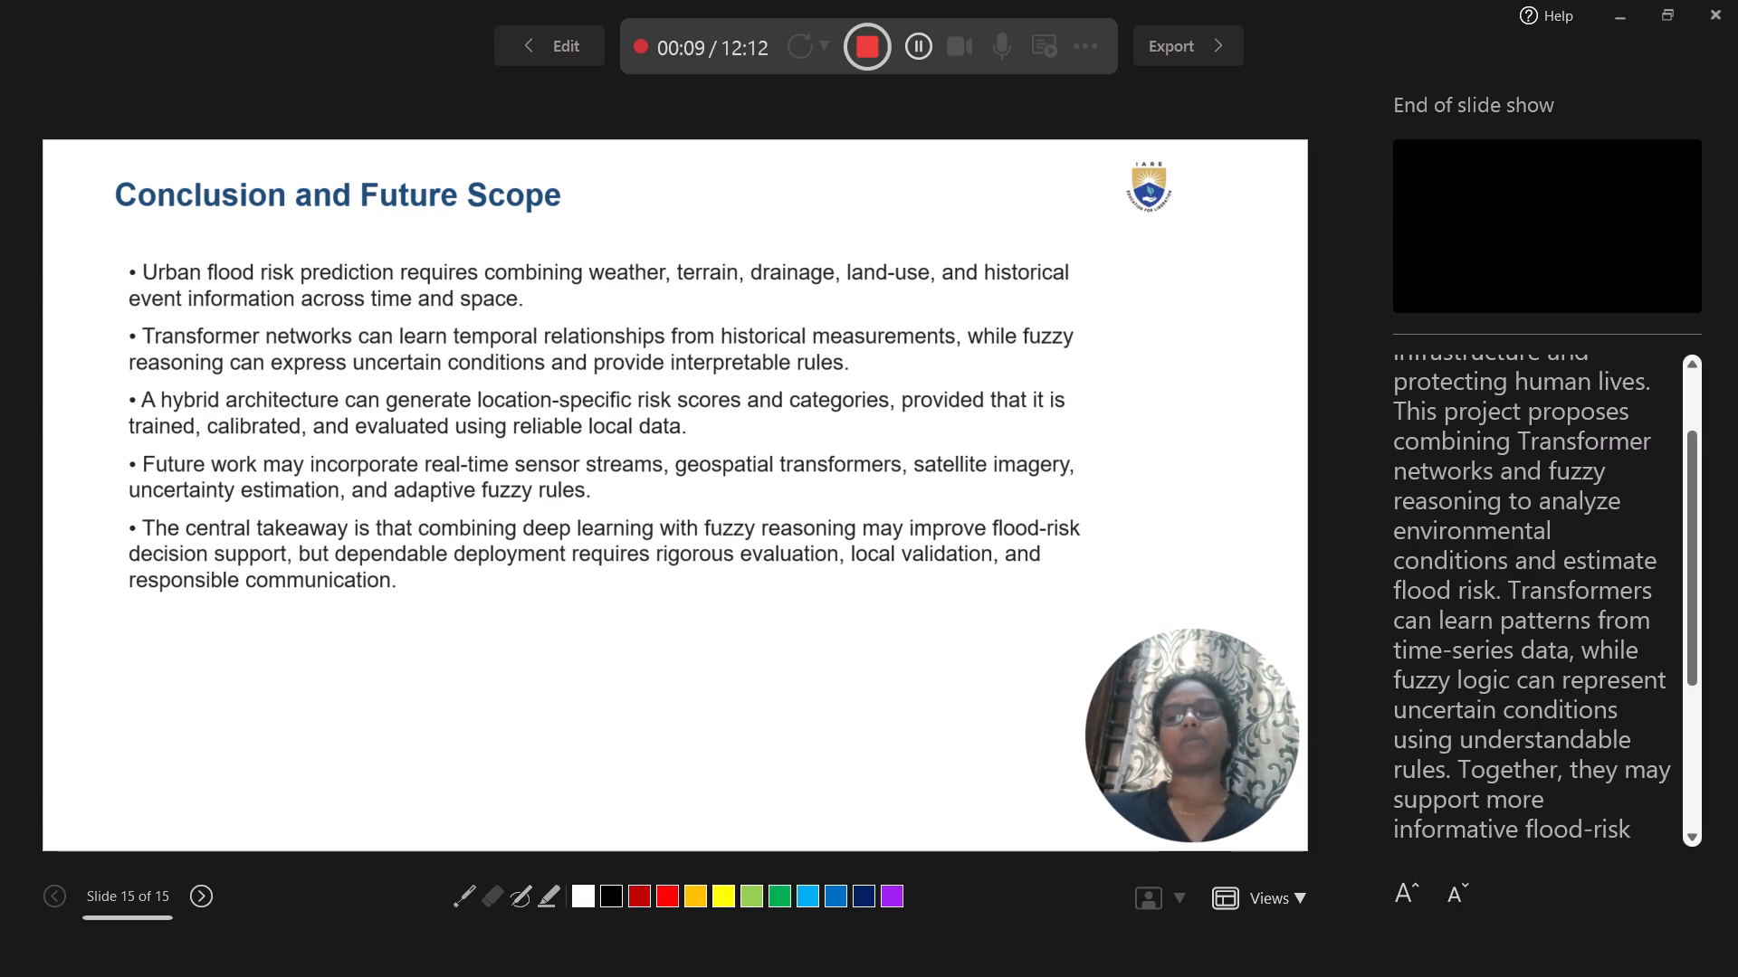
scroll(1598, 528, "down", 1)
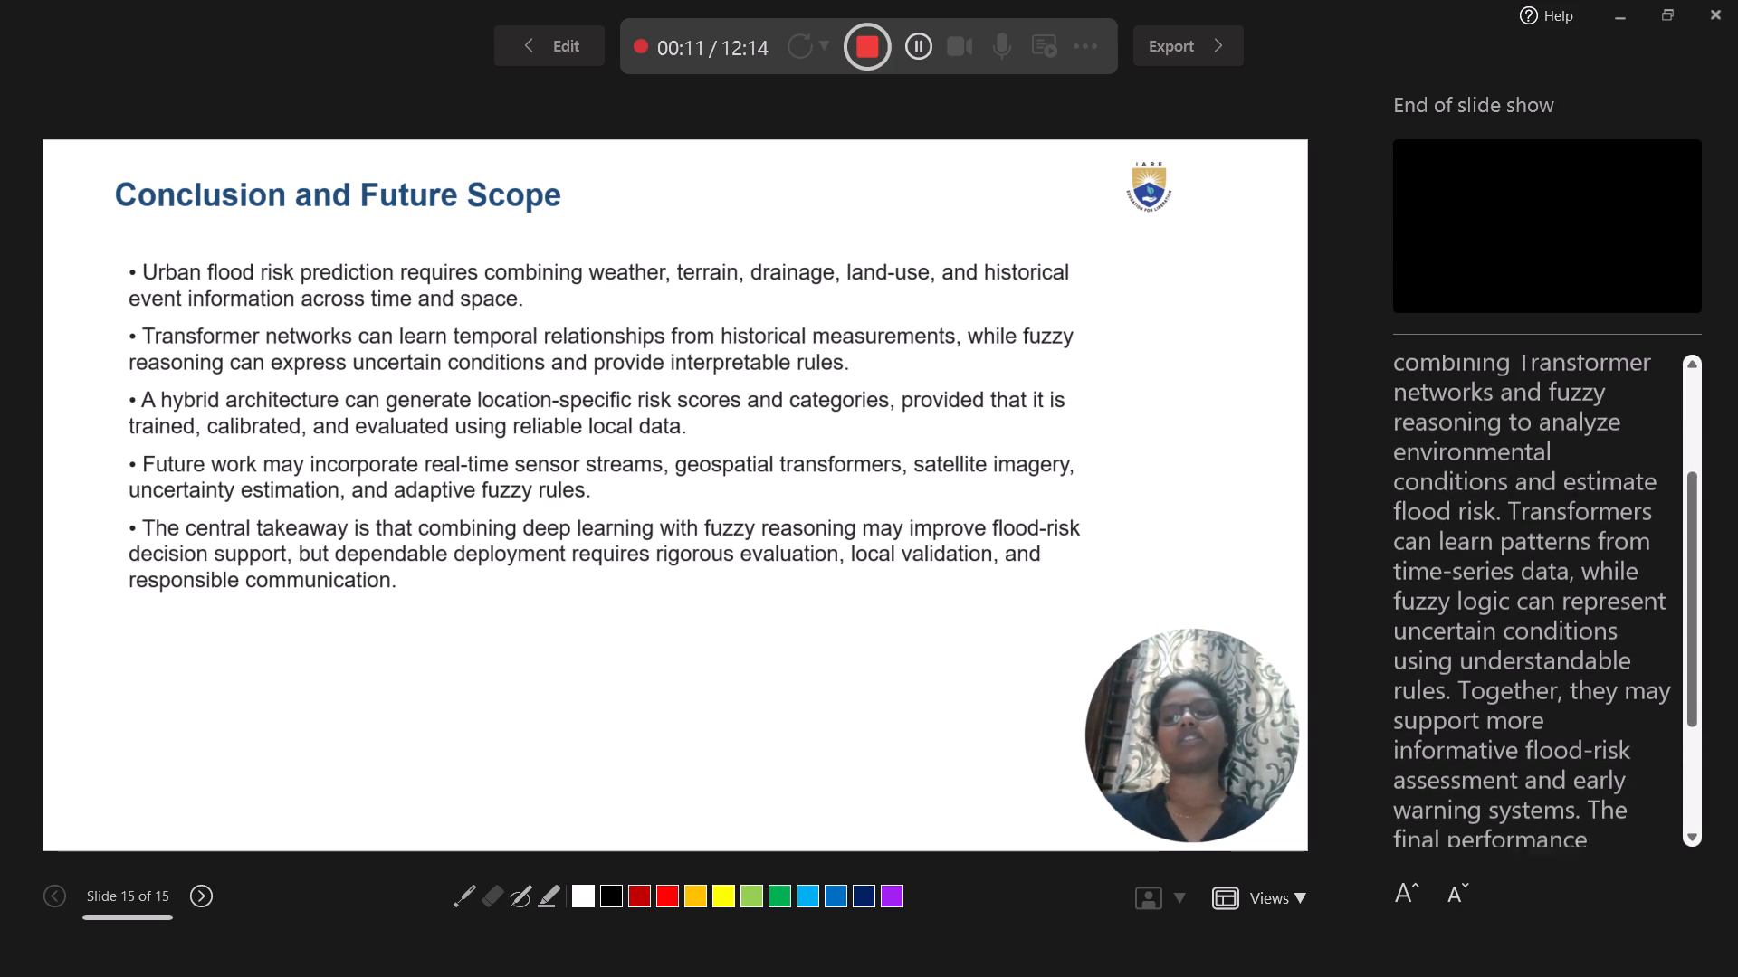
scroll(1598, 528, "down", 2)
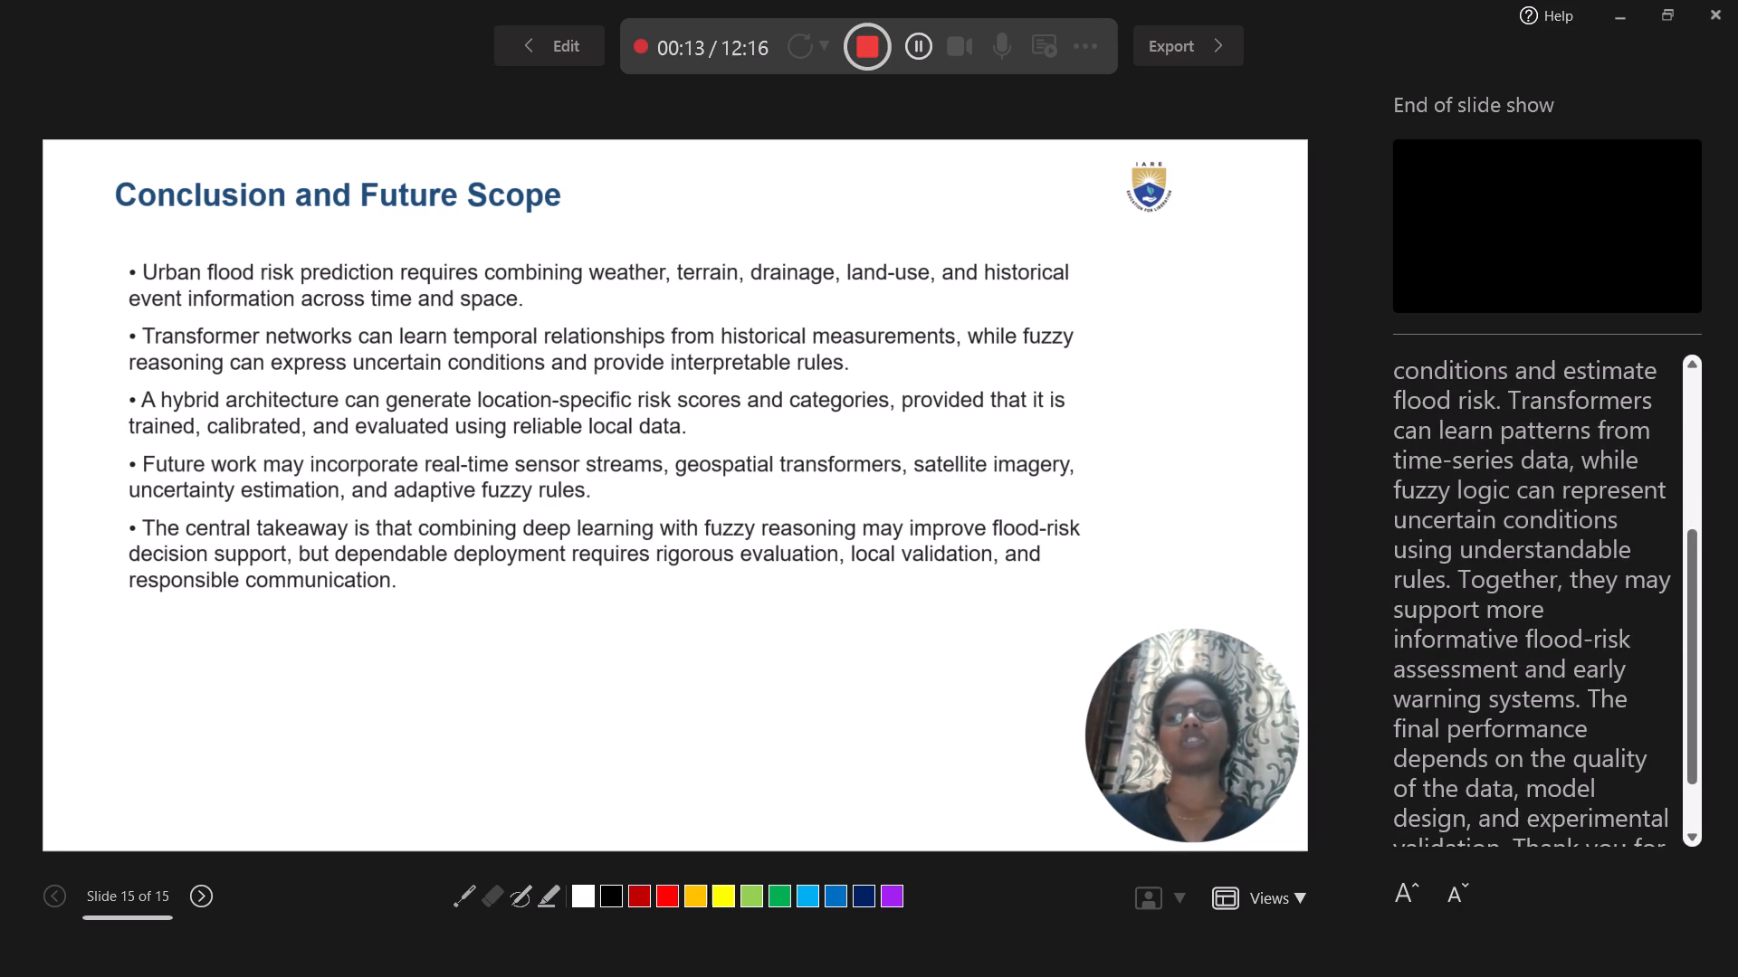
scroll(1598, 528, "down", 1)
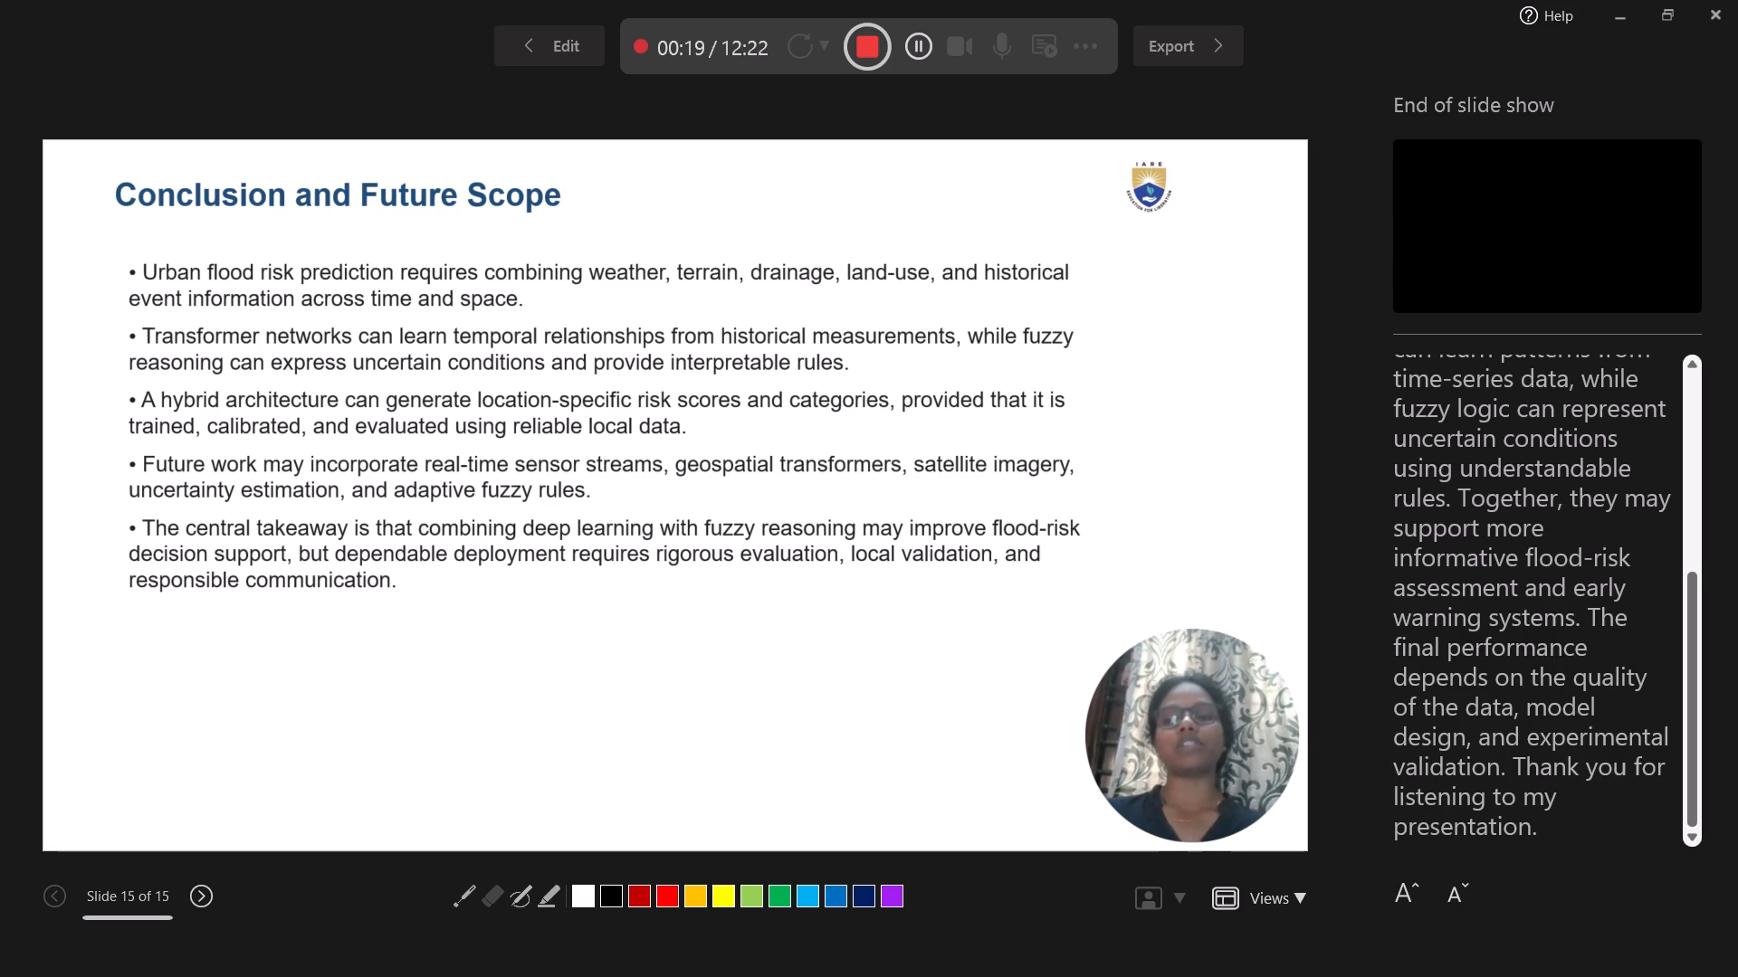
scroll(1598, 528, "down", 2)
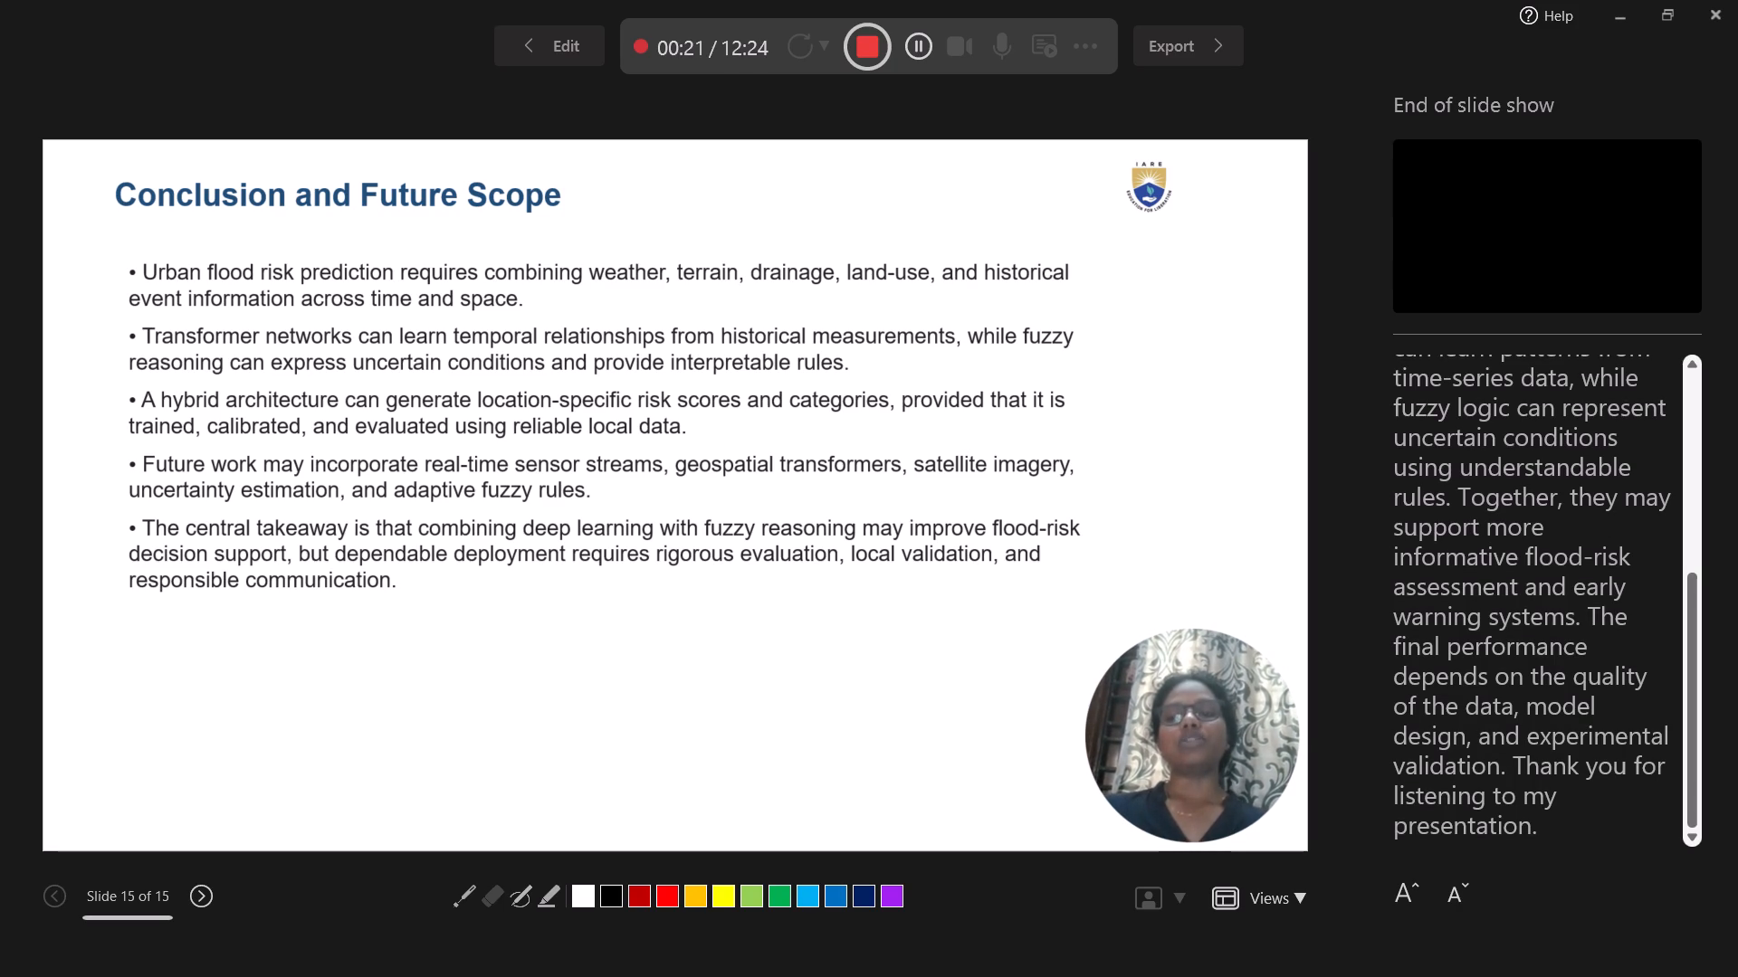
scroll(1502, 458, "down", 1)
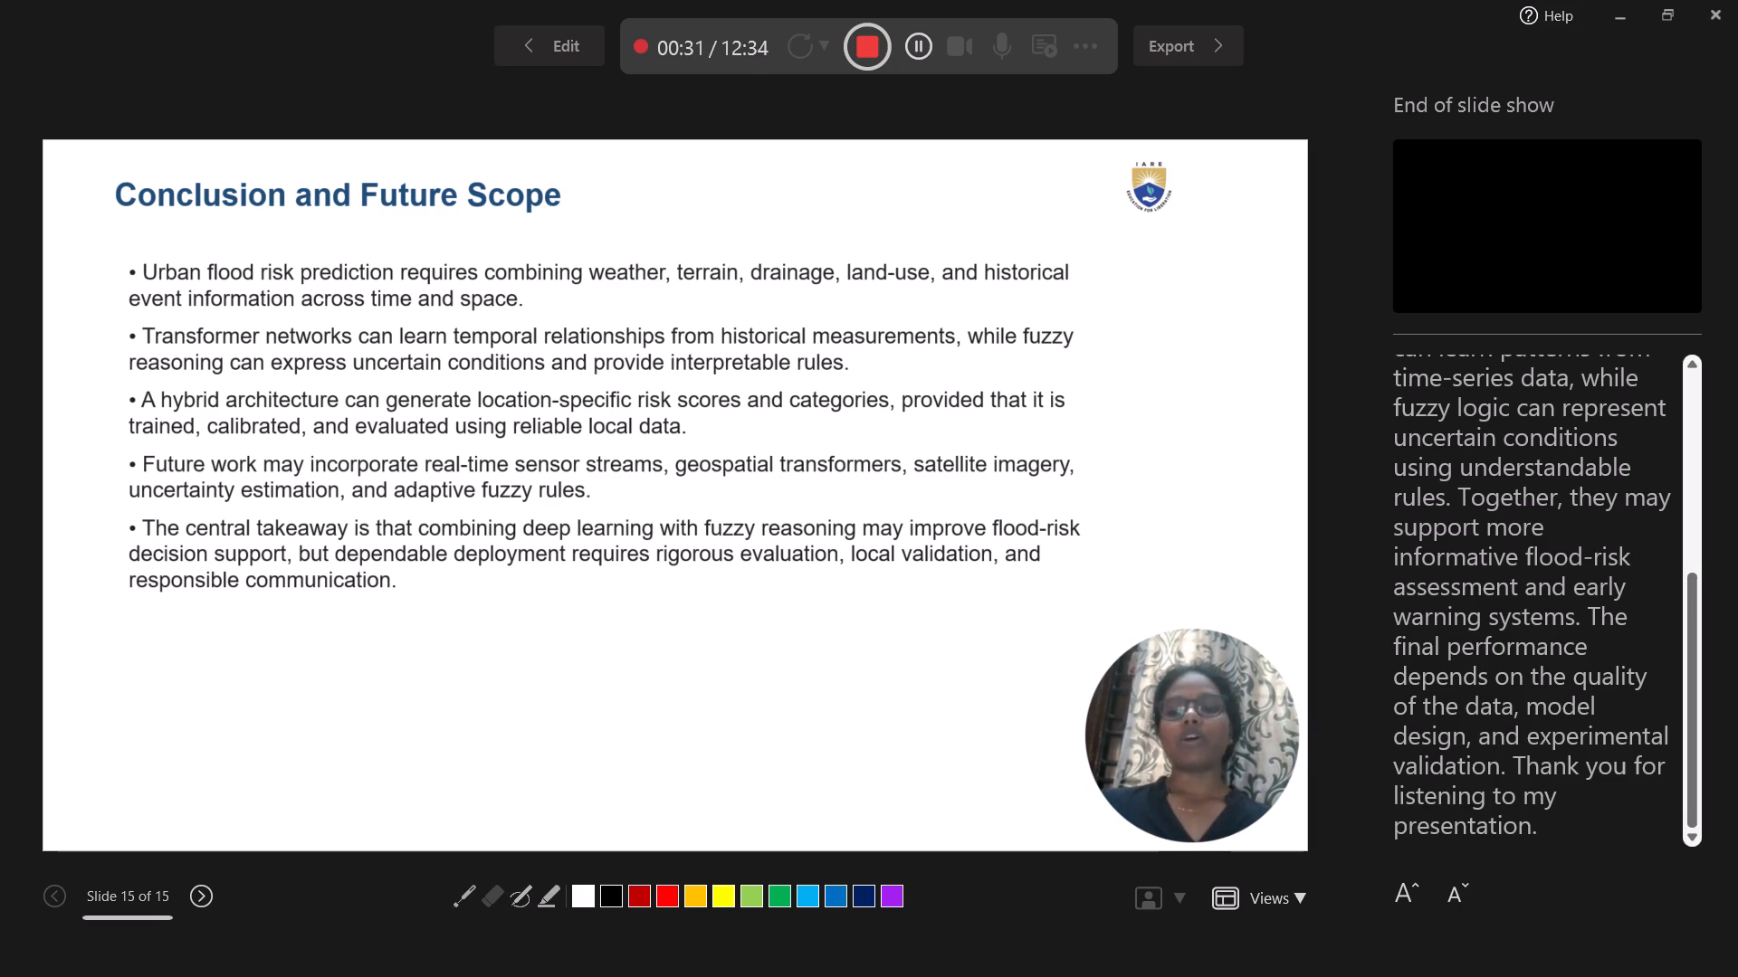
scroll(1588, 644, "down", 2)
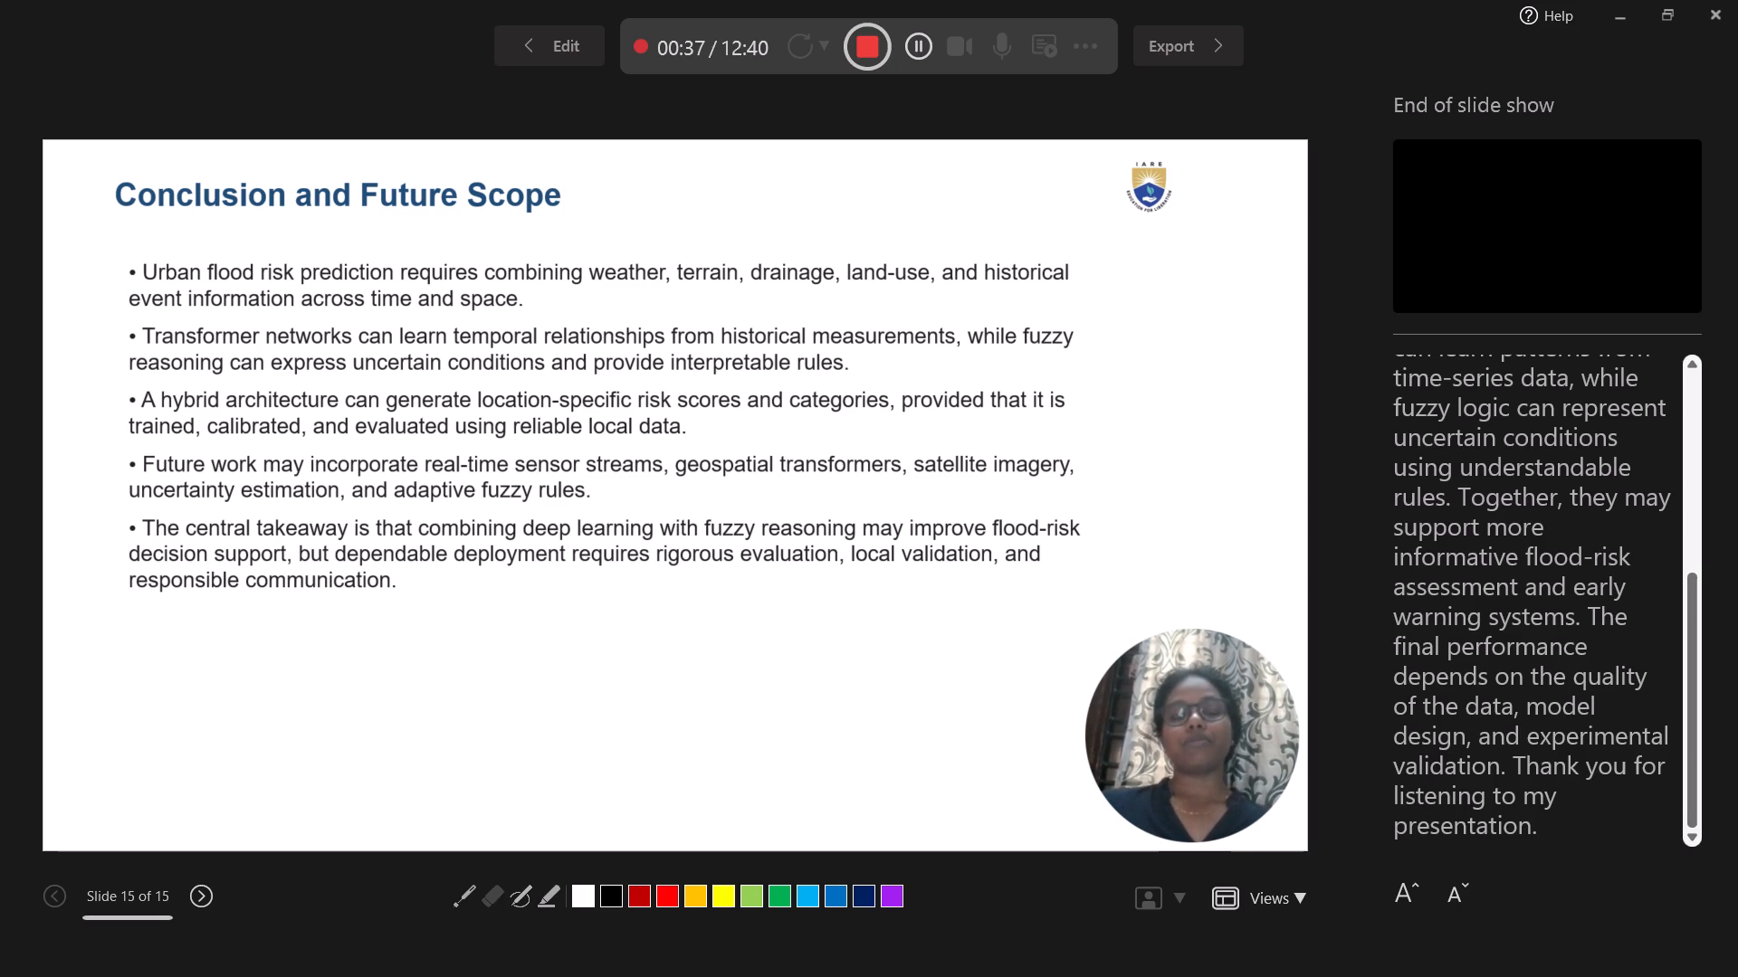
End the recording after the last slide and return to the presentation's normal editing view.
key("Right")
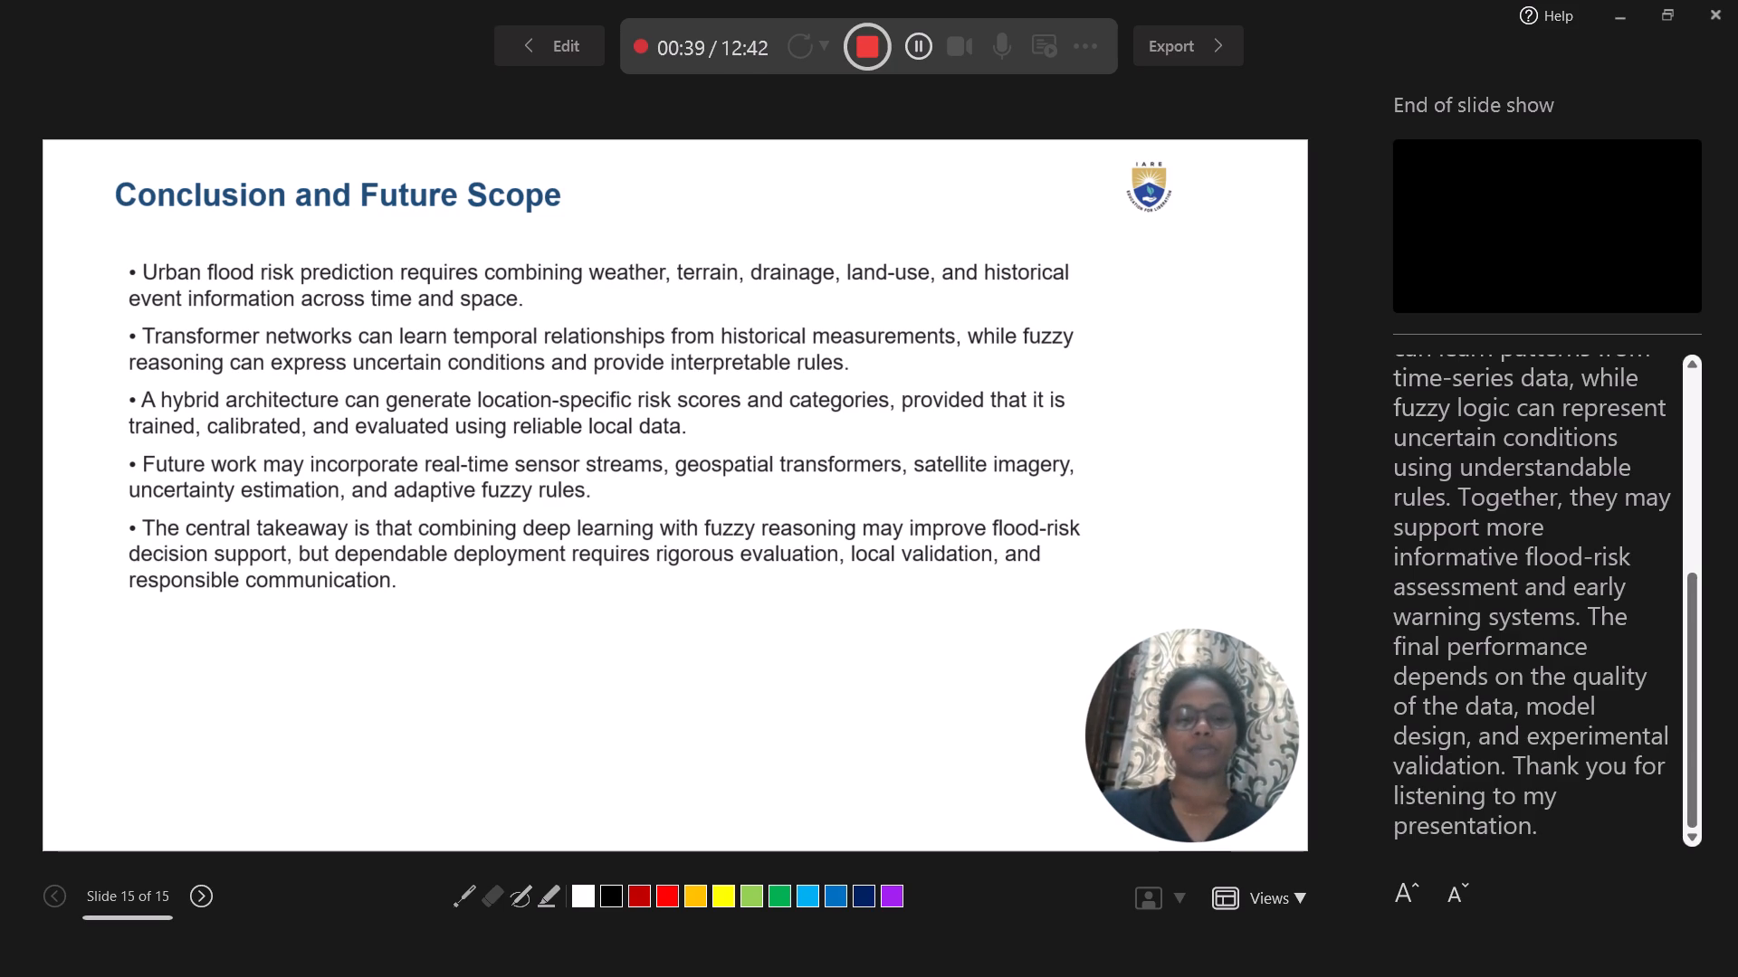
key("Right")
key("space")
key("space")
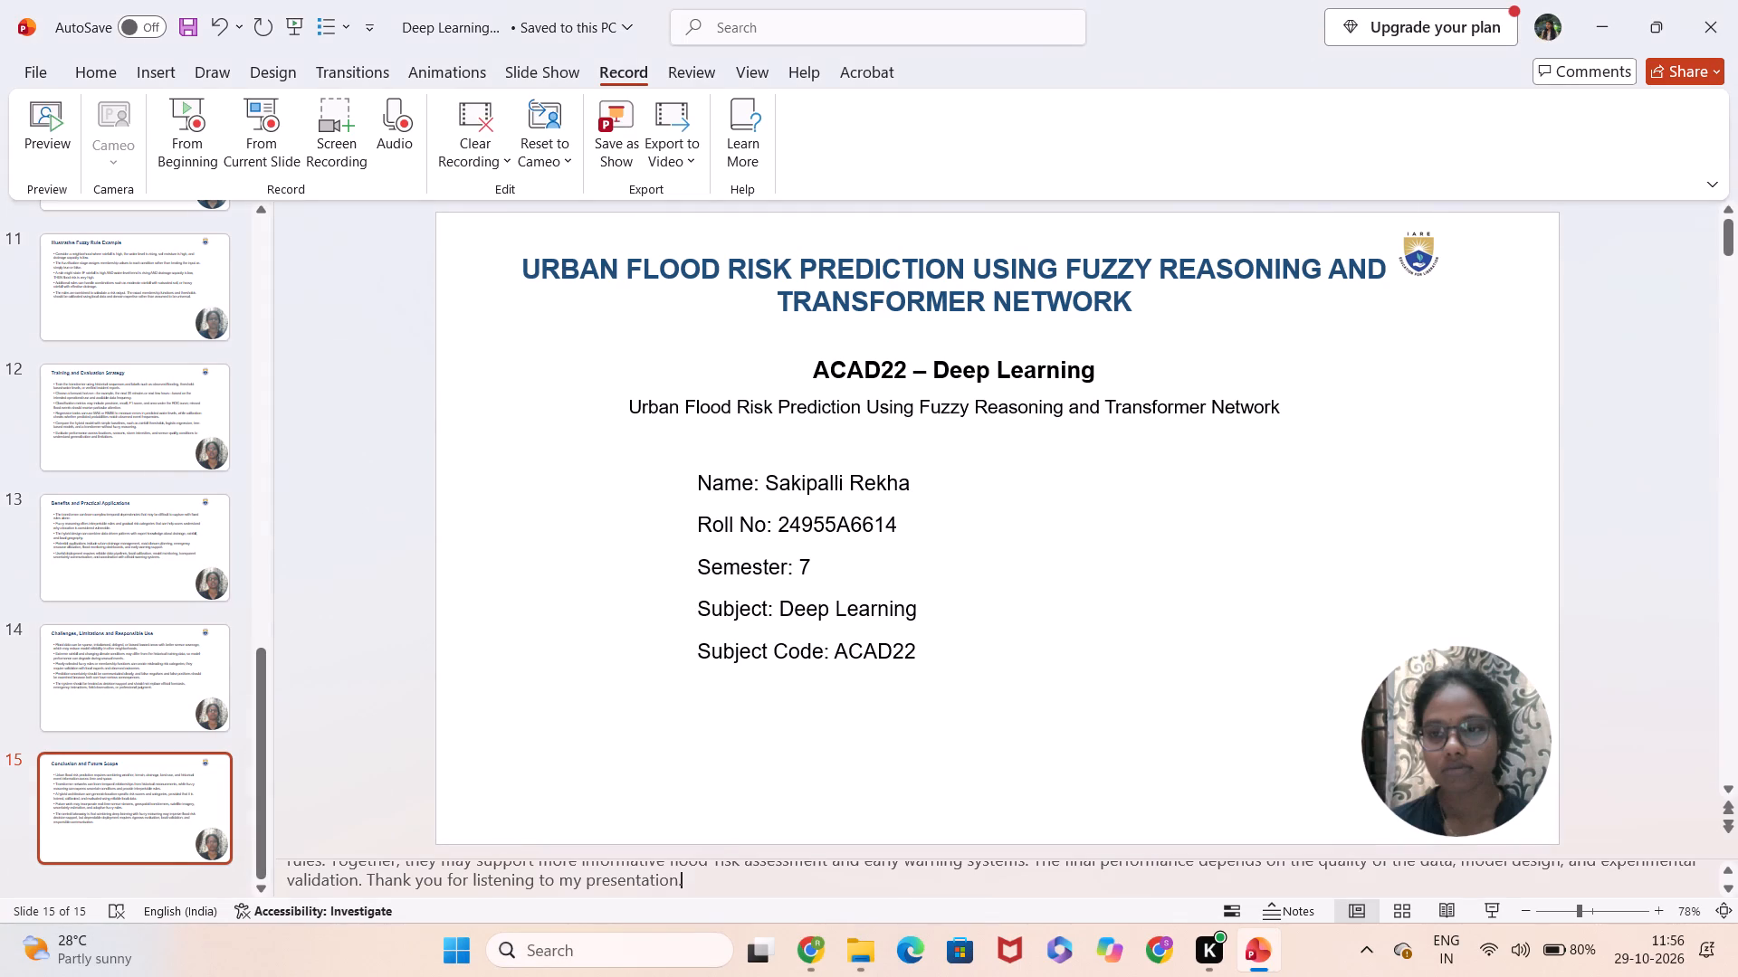
Save the recorded deck as a PowerPoint Show named Deep Learning Cep in the Downloads folder.
left_click(623, 147)
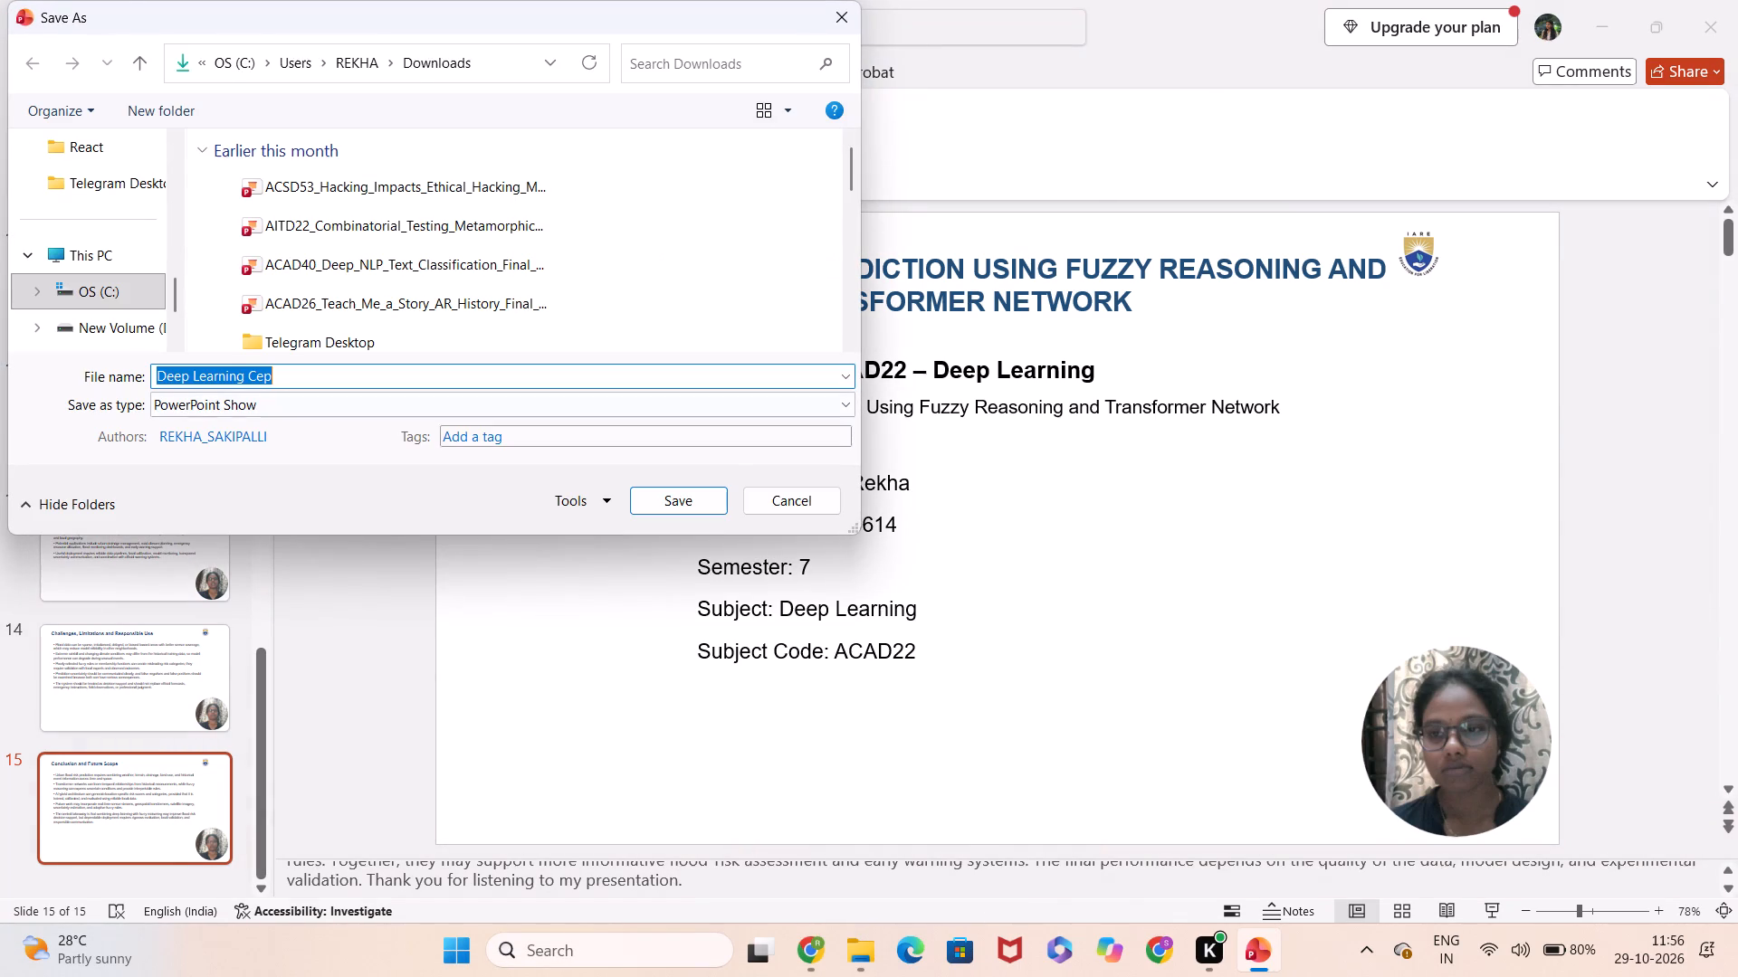
left_click(377, 403)
left_click(377, 403)
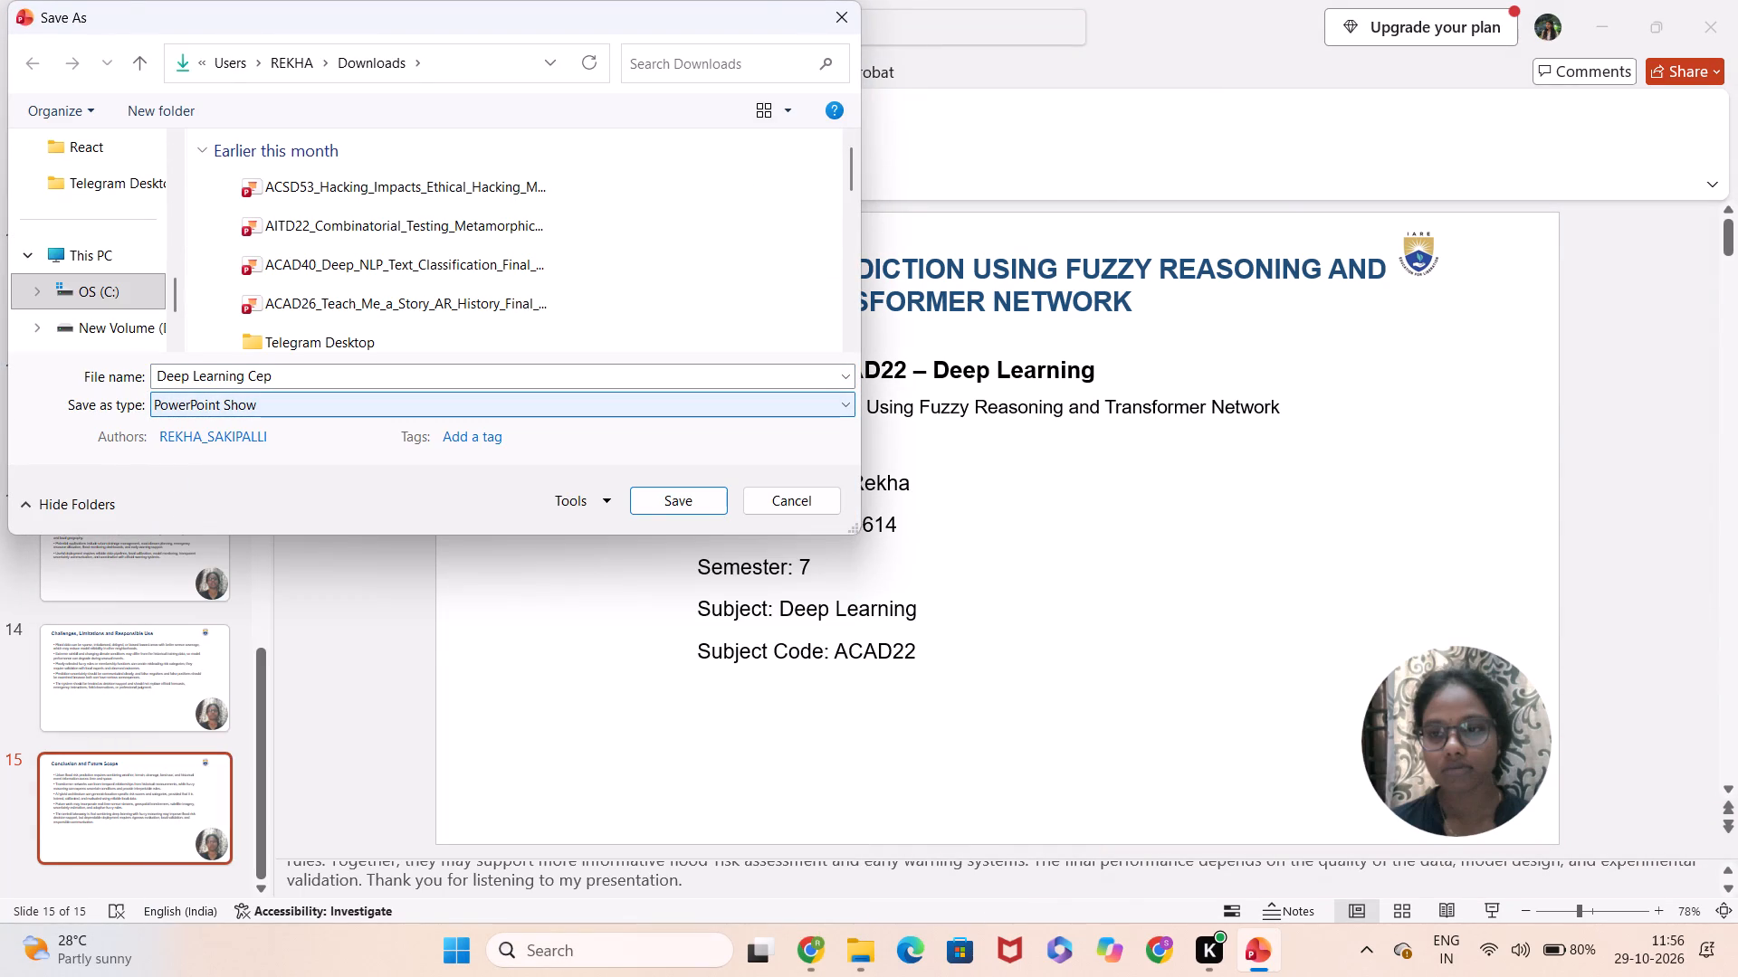
left_click(667, 499)
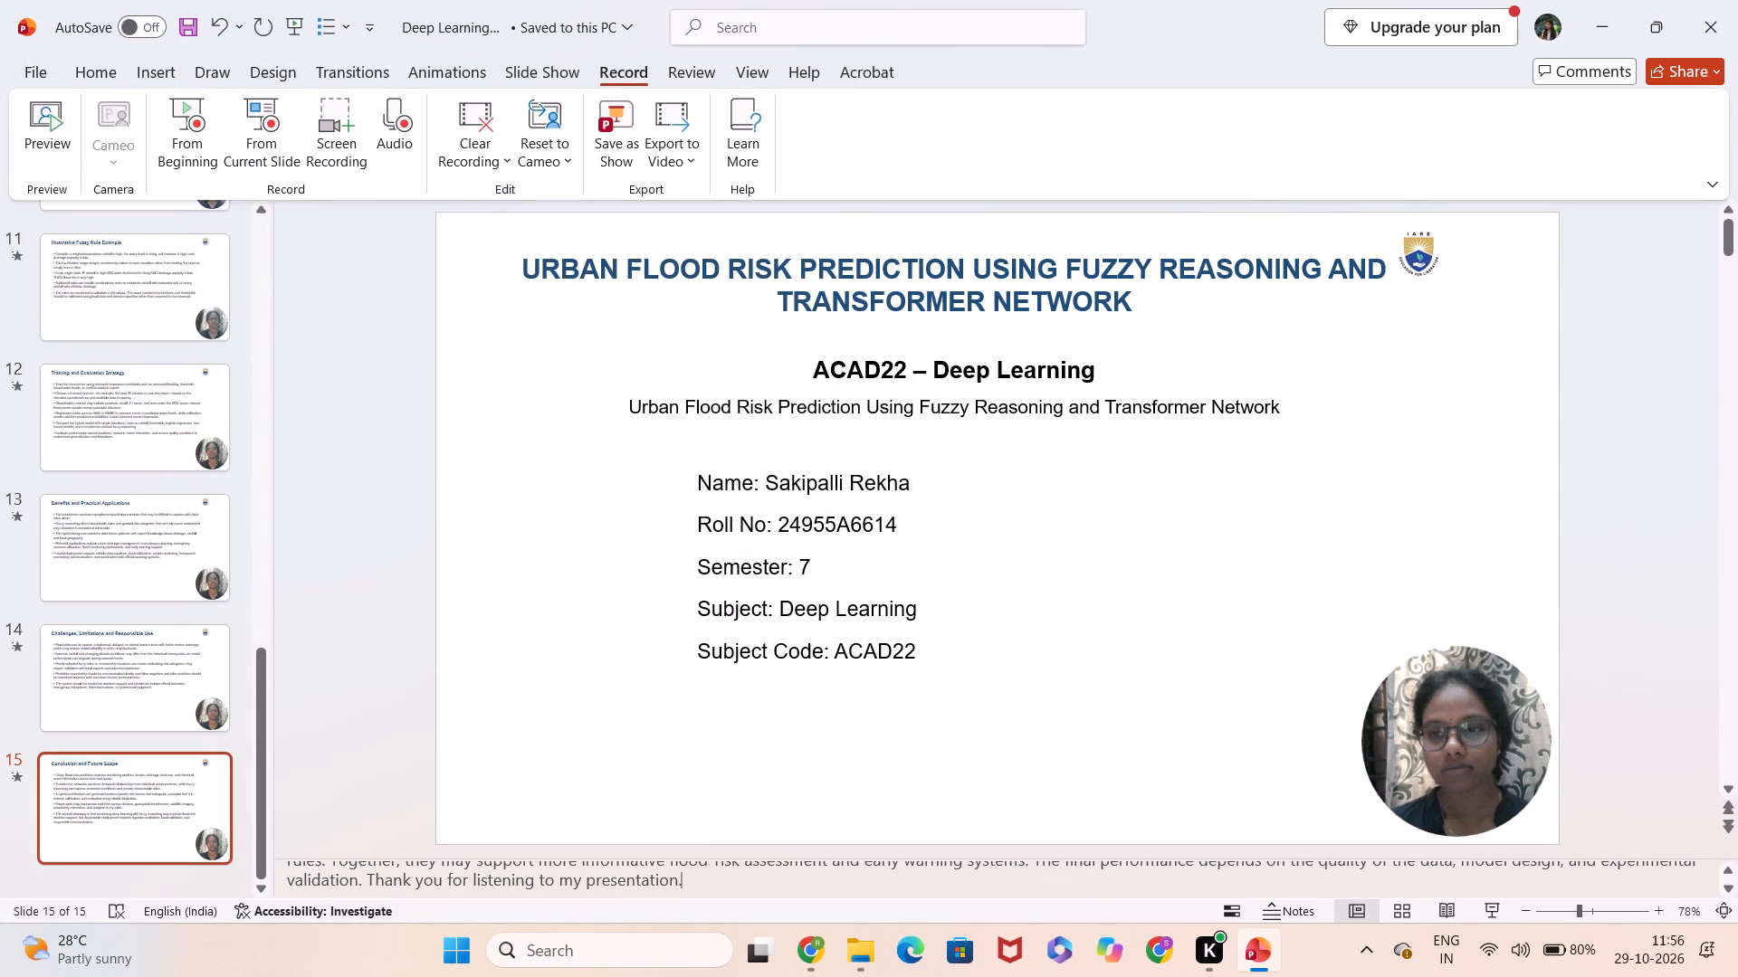
Look through the slides from first to last to check the recorded camera narration on each one.
scroll(762, 683, "down", 11)
scroll(762, 683, "up", 20)
scroll(762, 683, "up", 10)
scroll(762, 683, "down", 1)
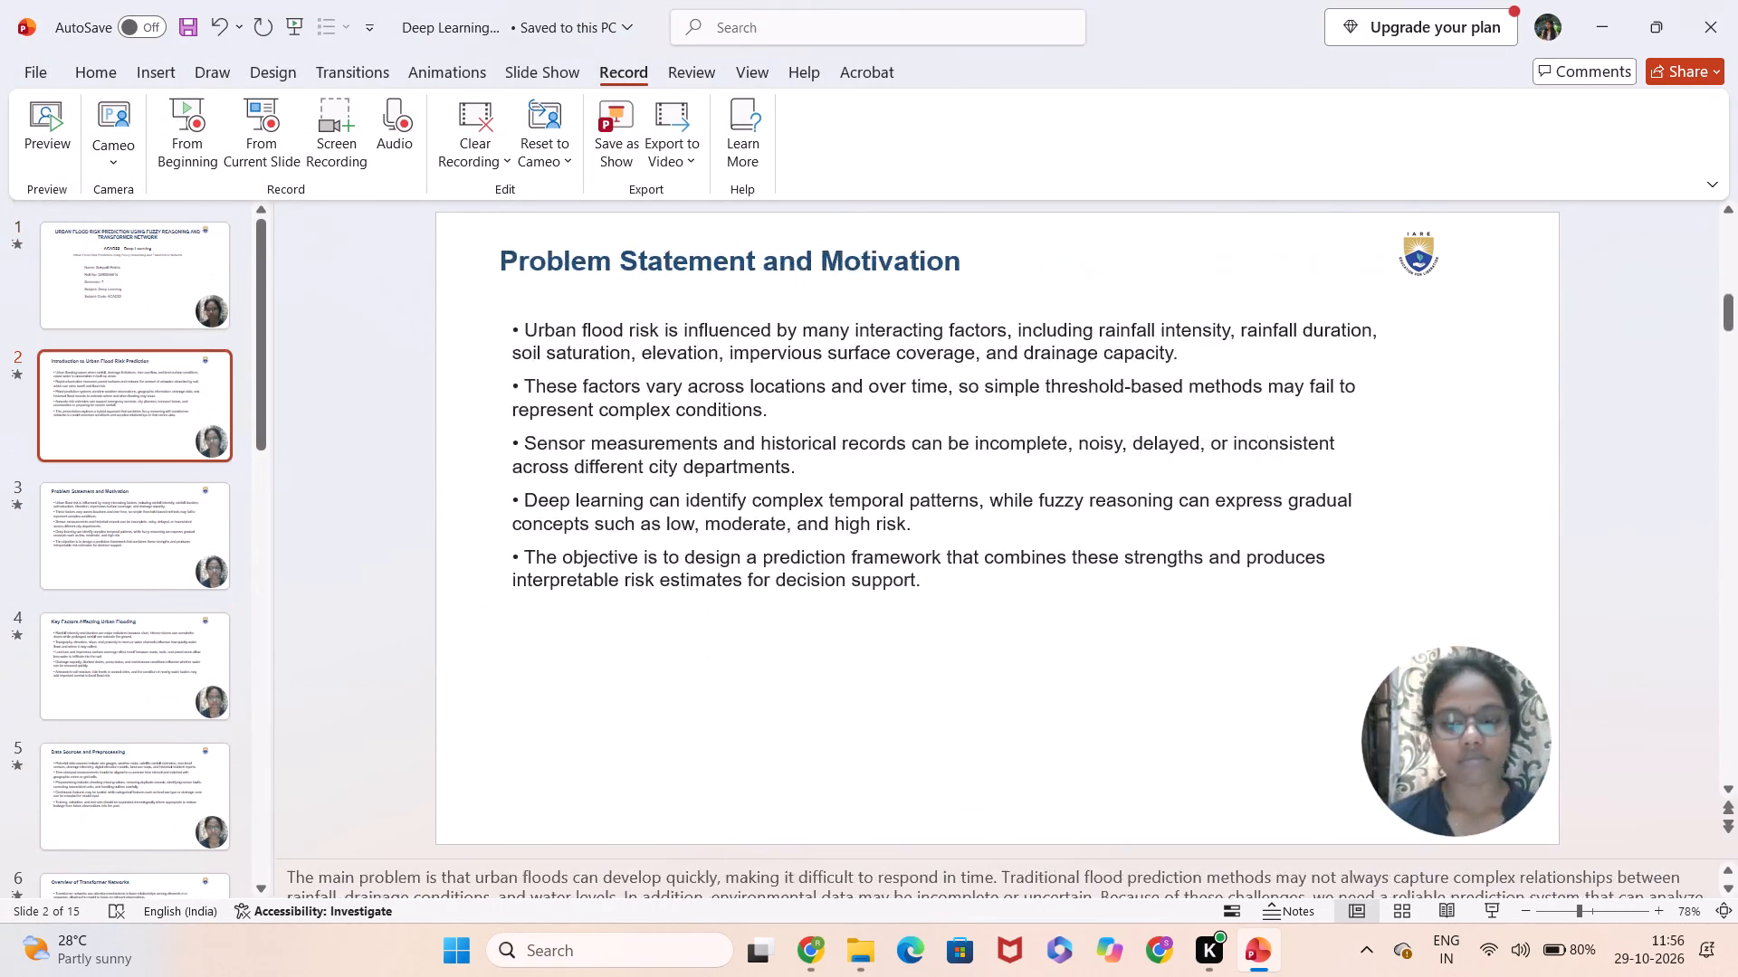
scroll(762, 683, "down", 7)
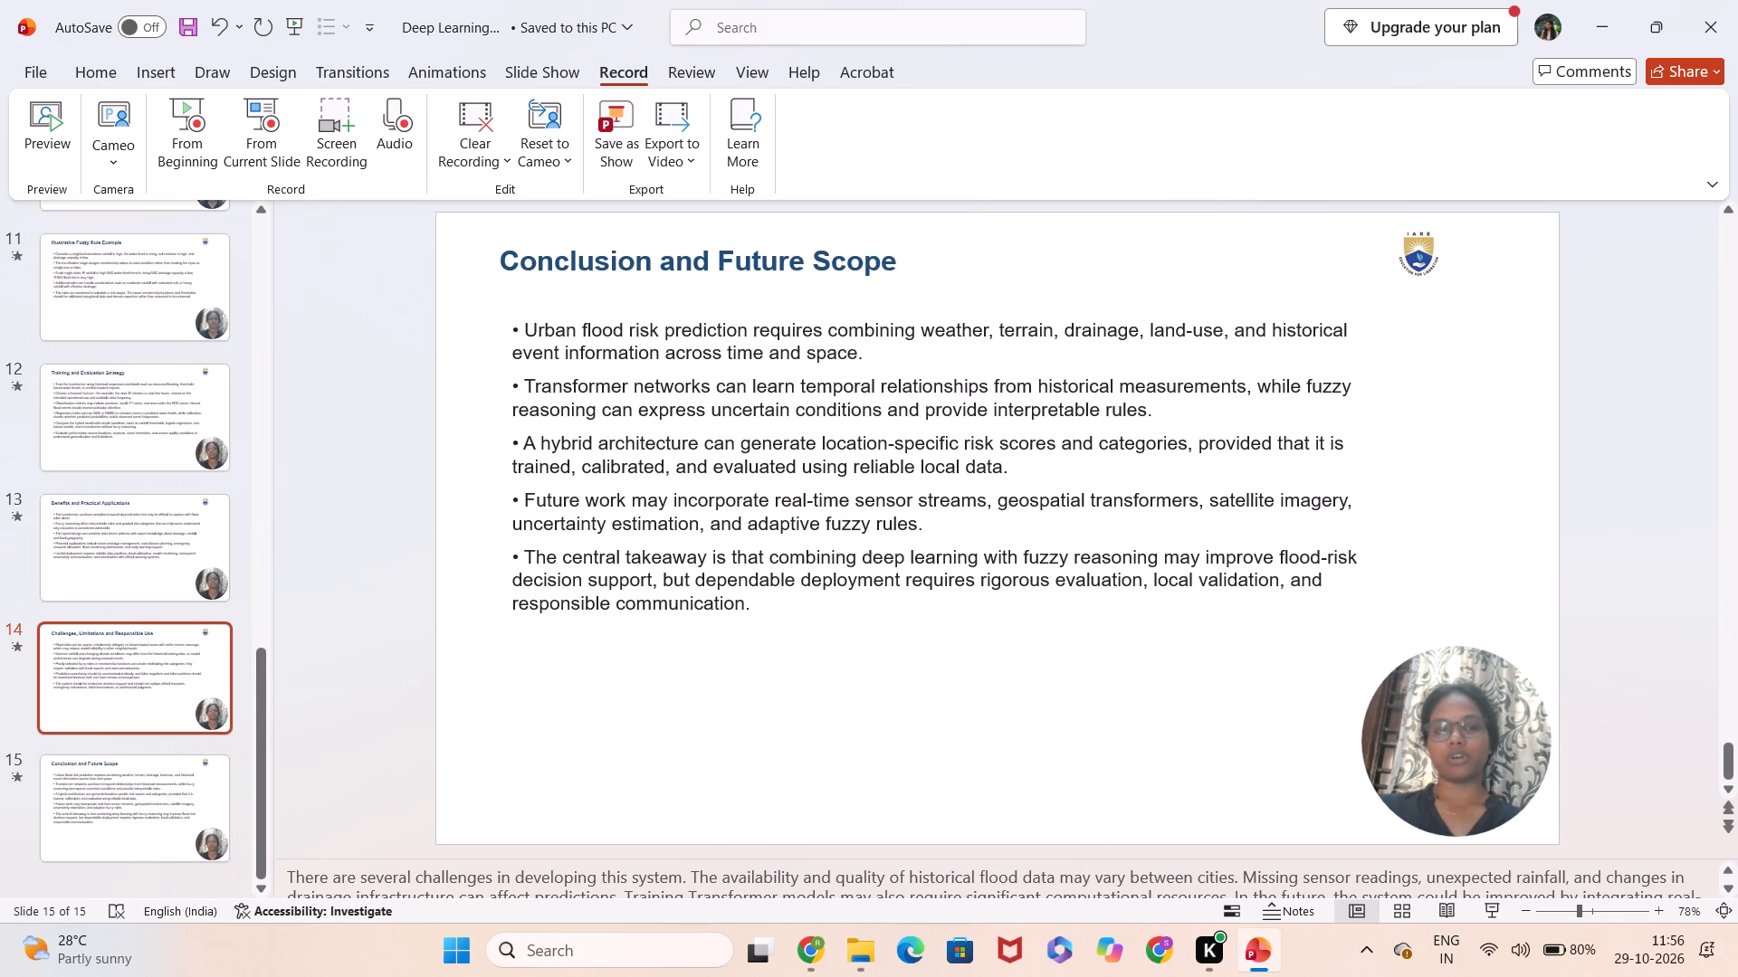
scroll(762, 683, "up", 5)
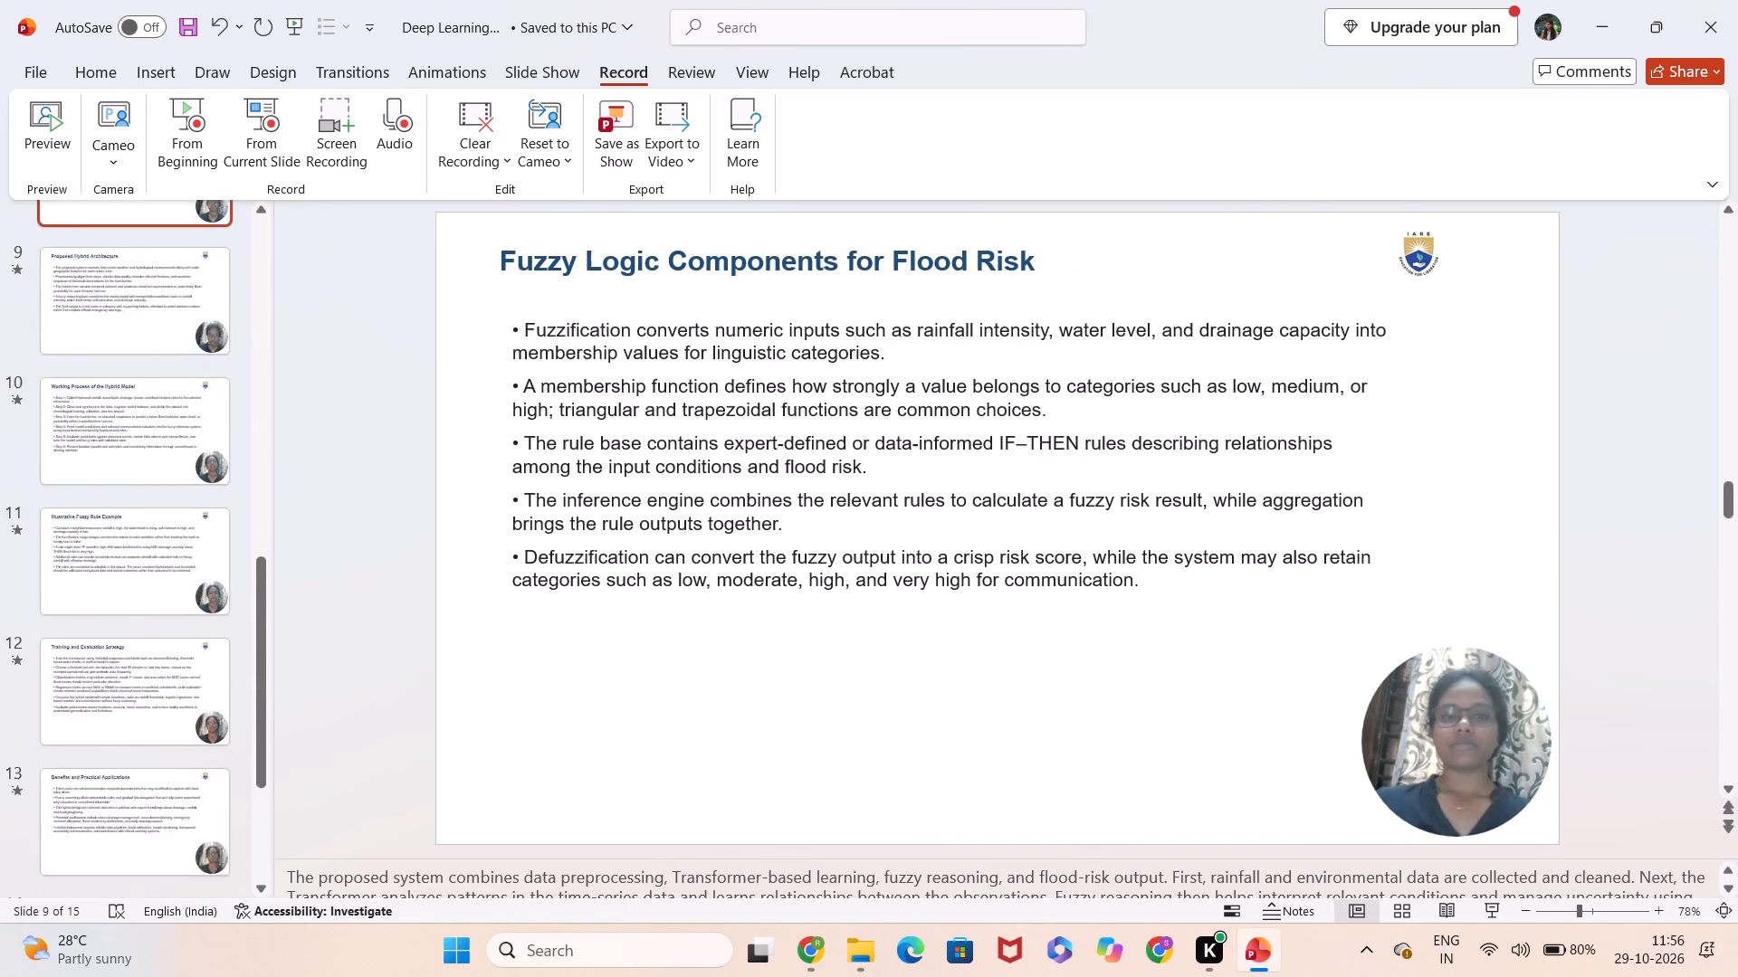
scroll(762, 683, "up", 1)
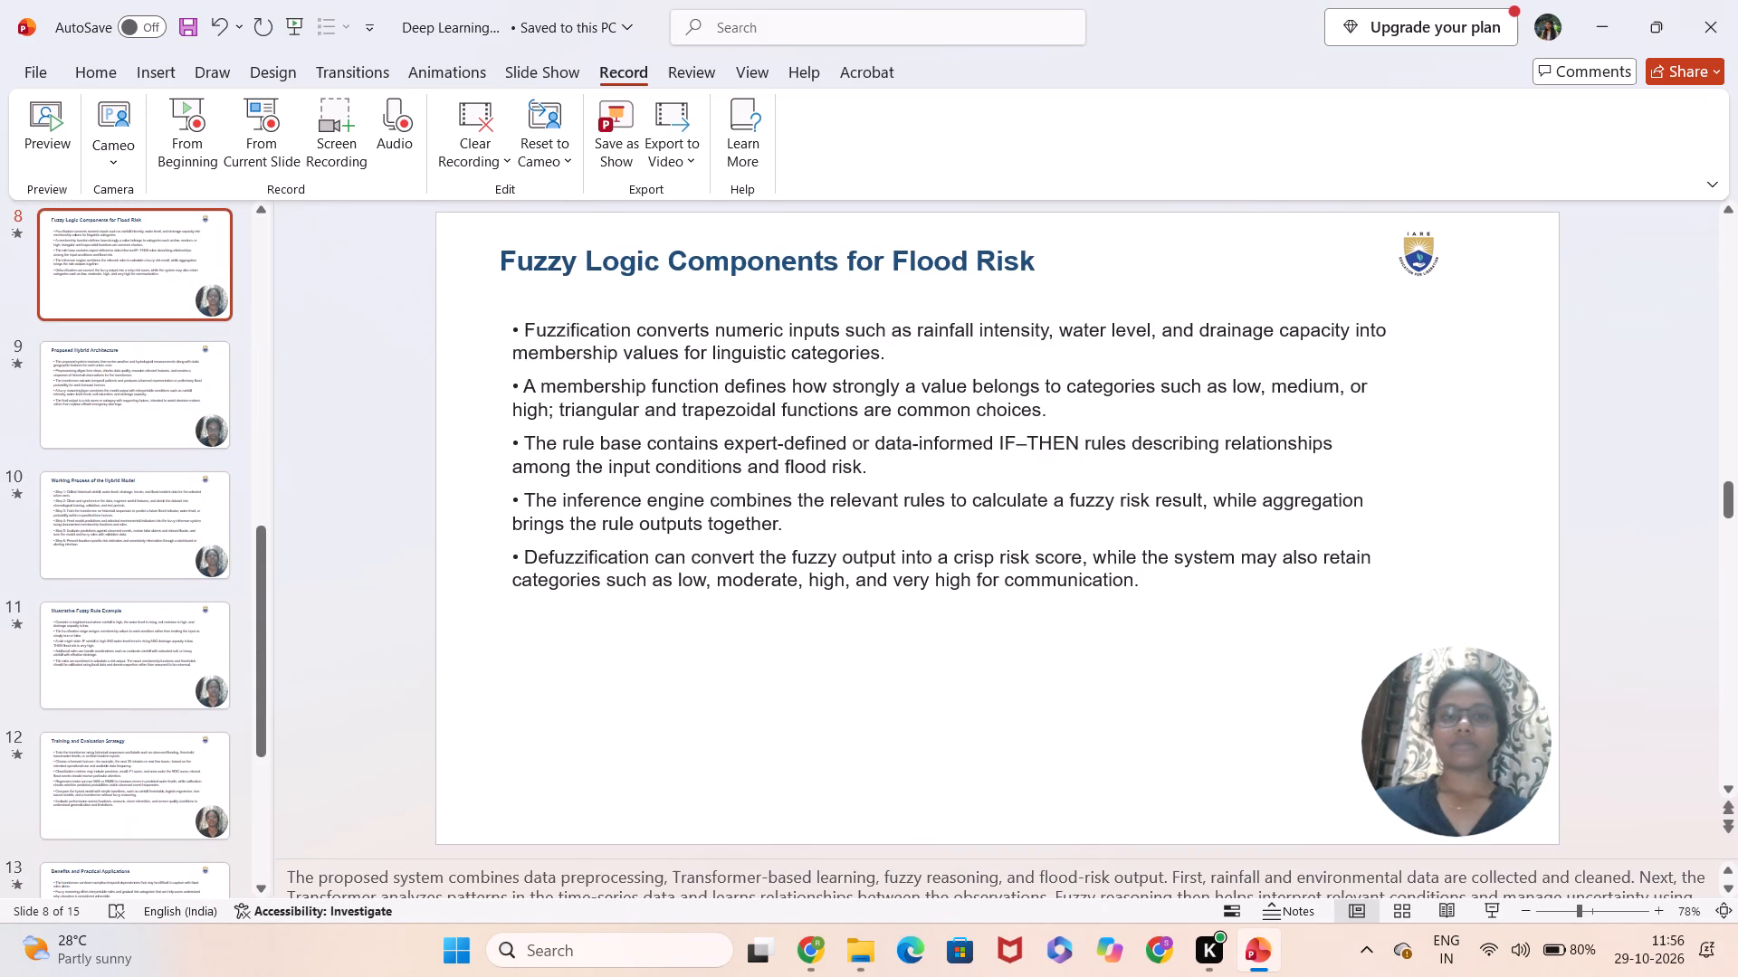
scroll(1175, 676, "down", 5)
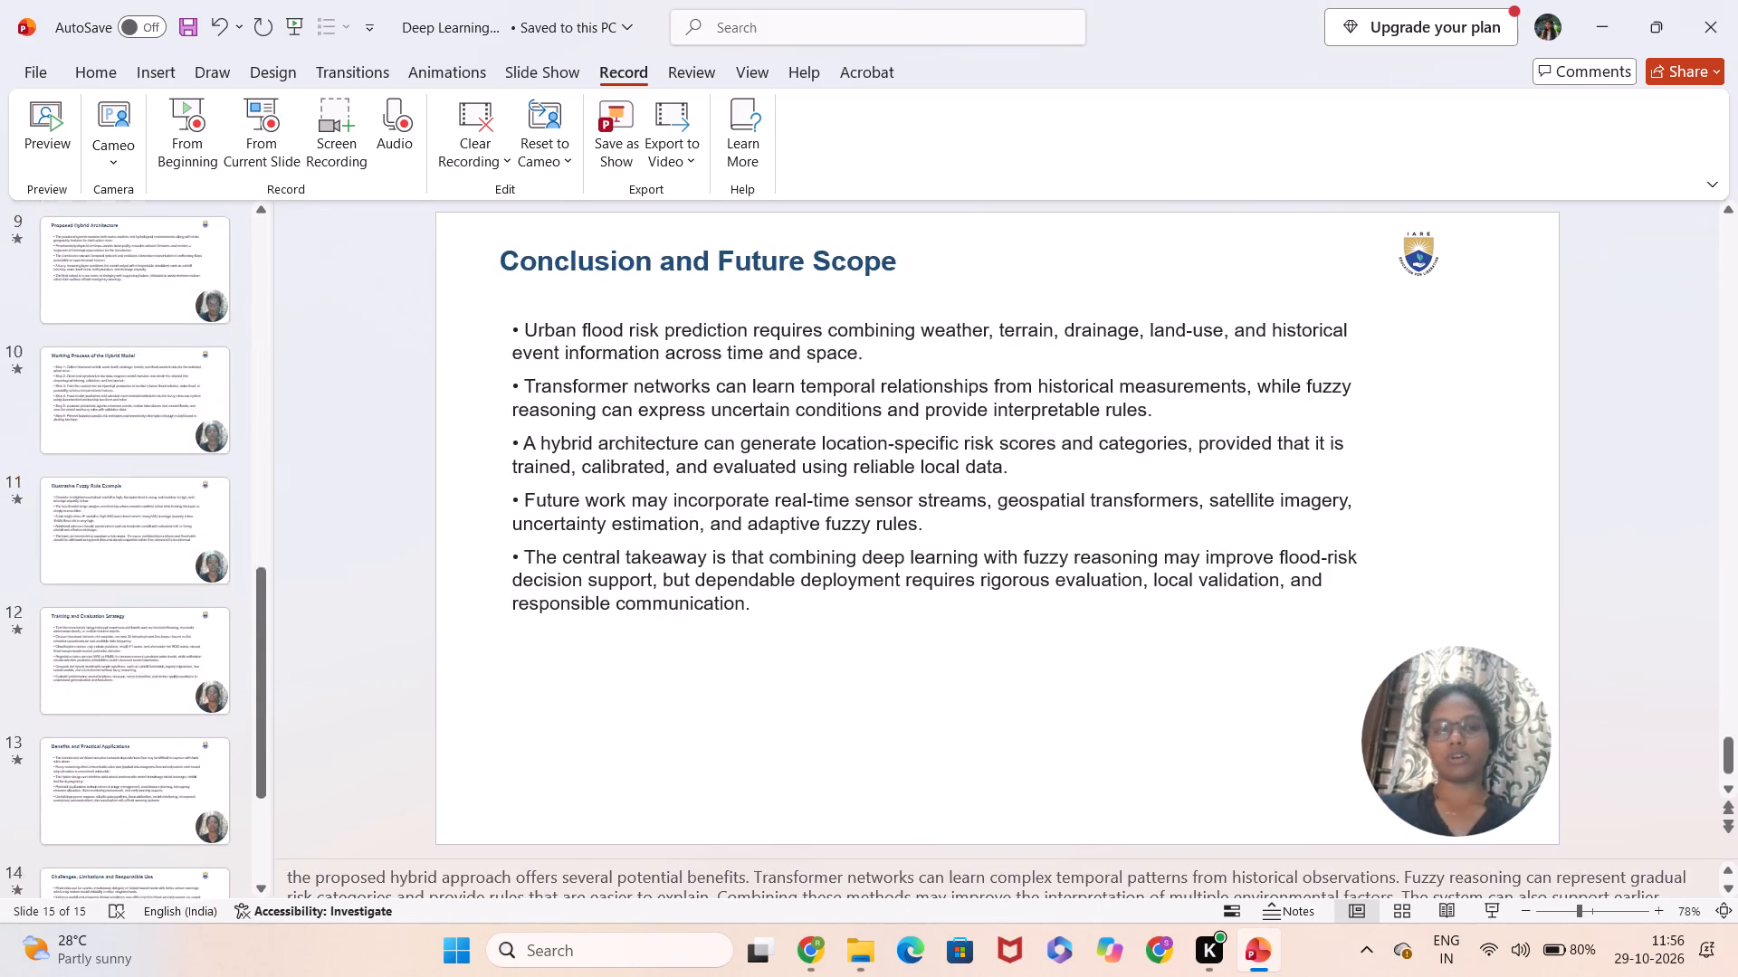
scroll(1175, 676, "up", 10)
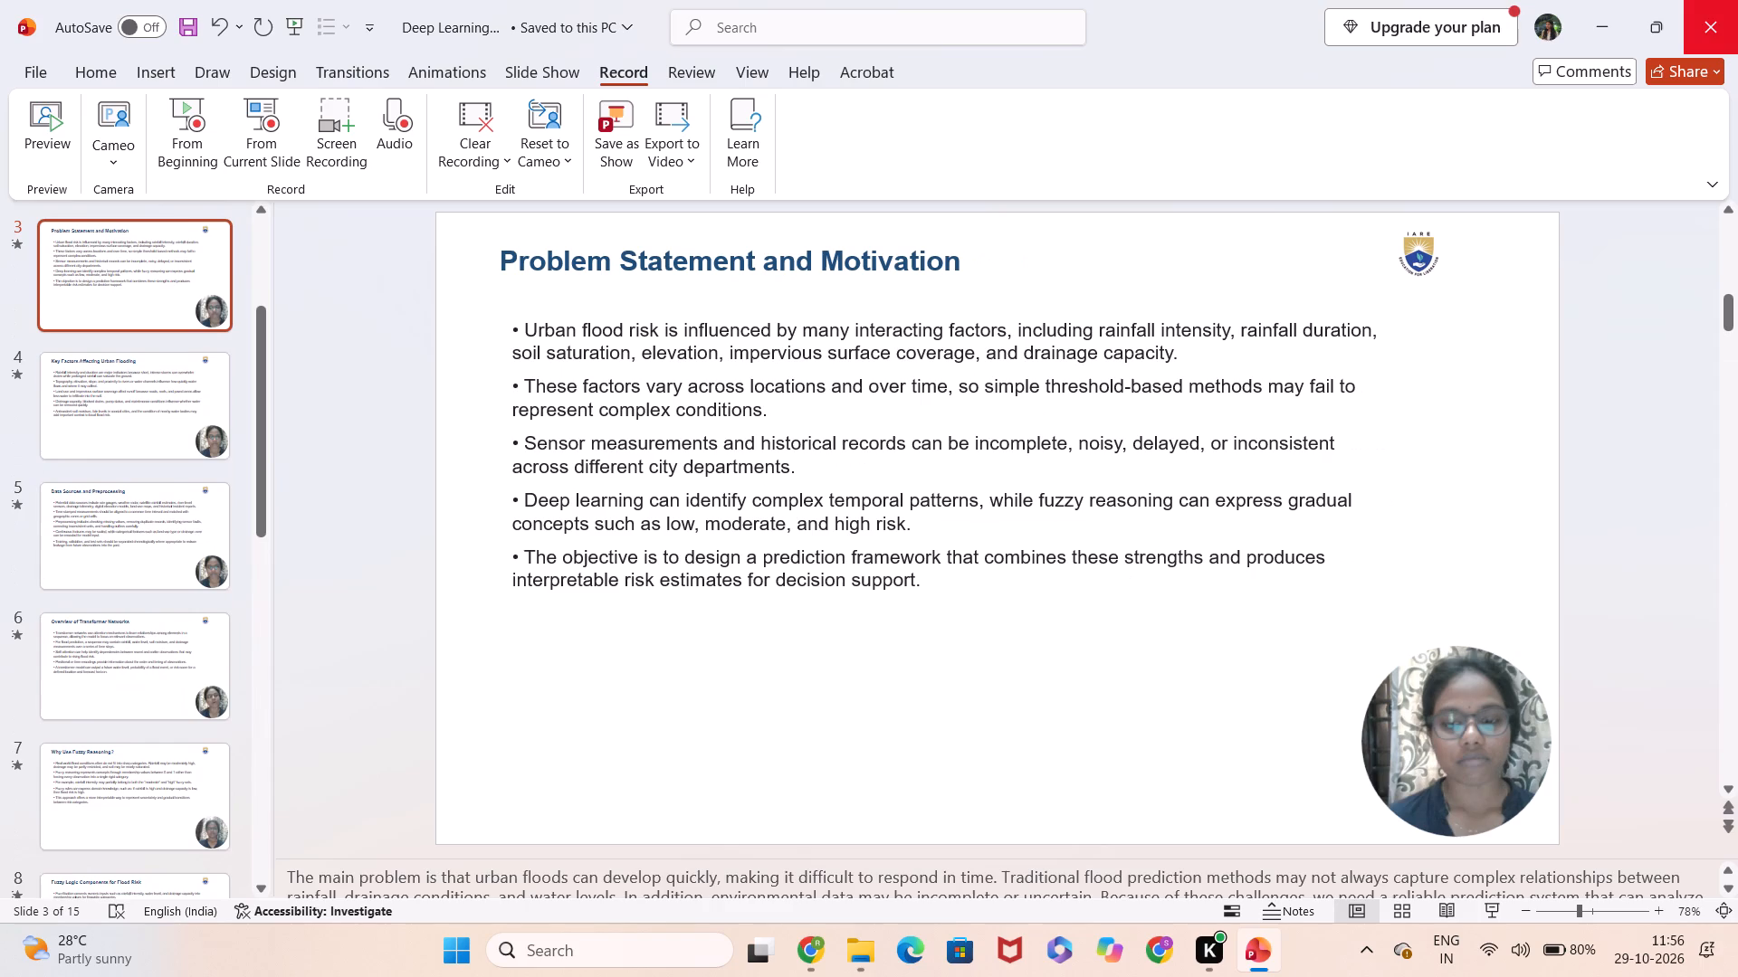
Close the recorded presentation.
left_click(1708, 38)
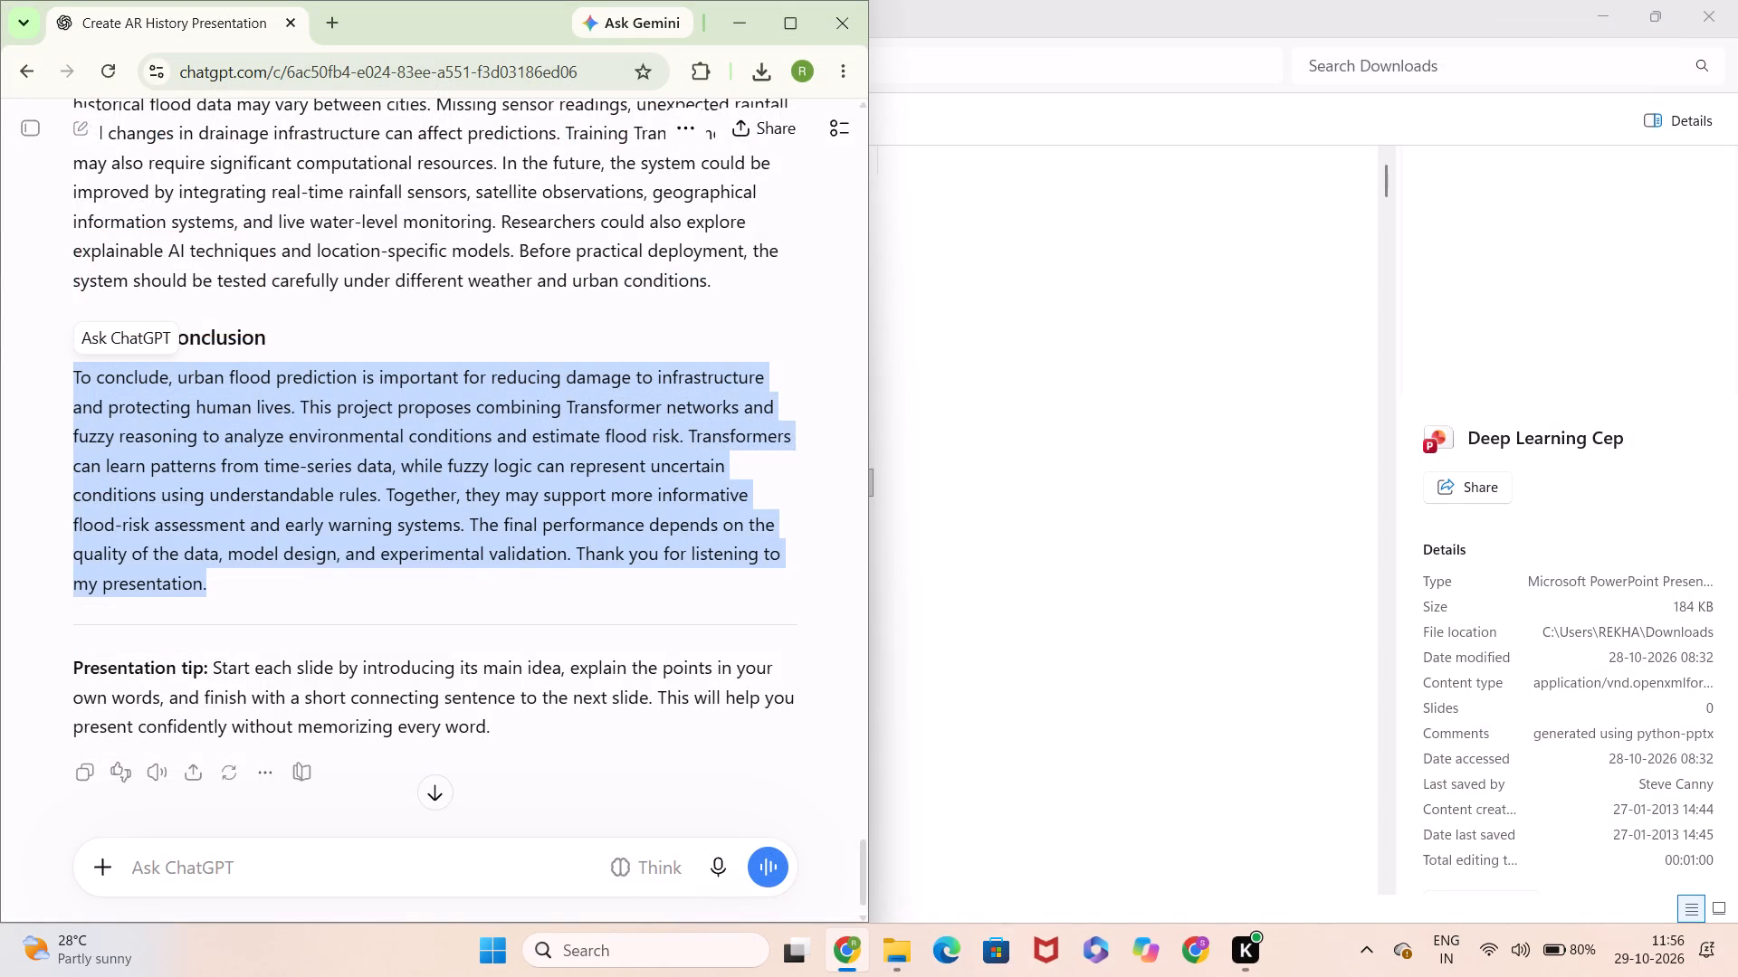
Switch to Microsoft Edge, search the web for samvidha, open its Campus Management Portal and sign in with the filled-in credentials.
left_click(954, 972)
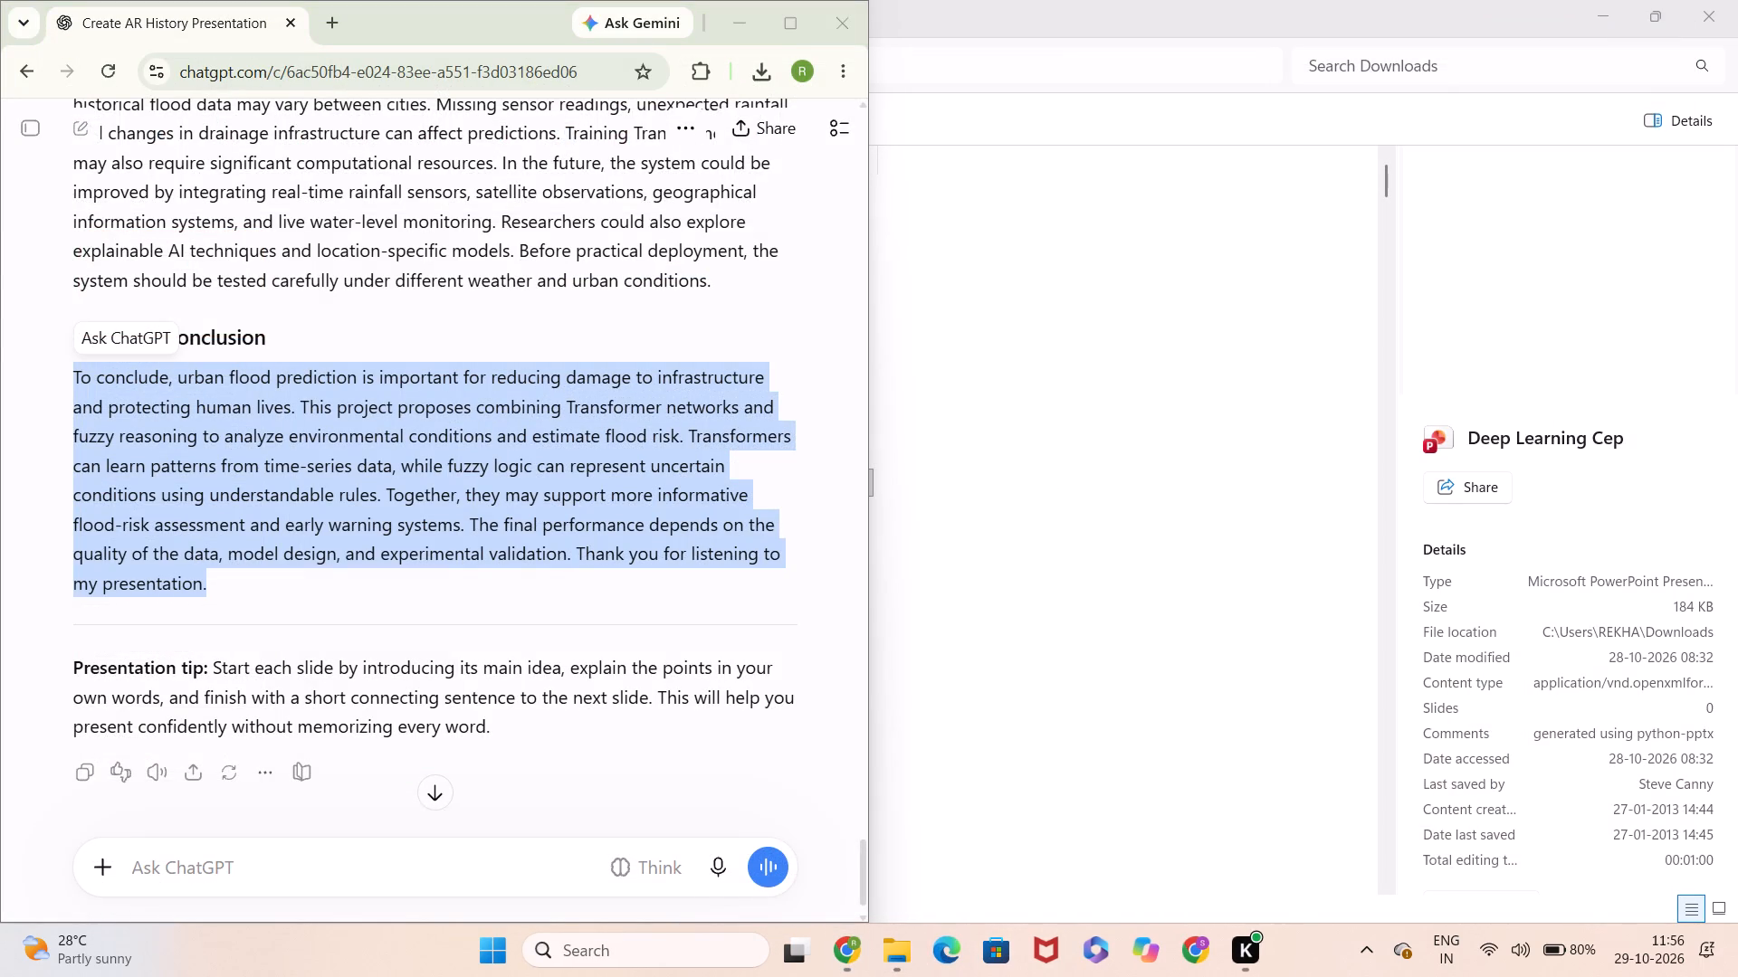
left_click(330, 178)
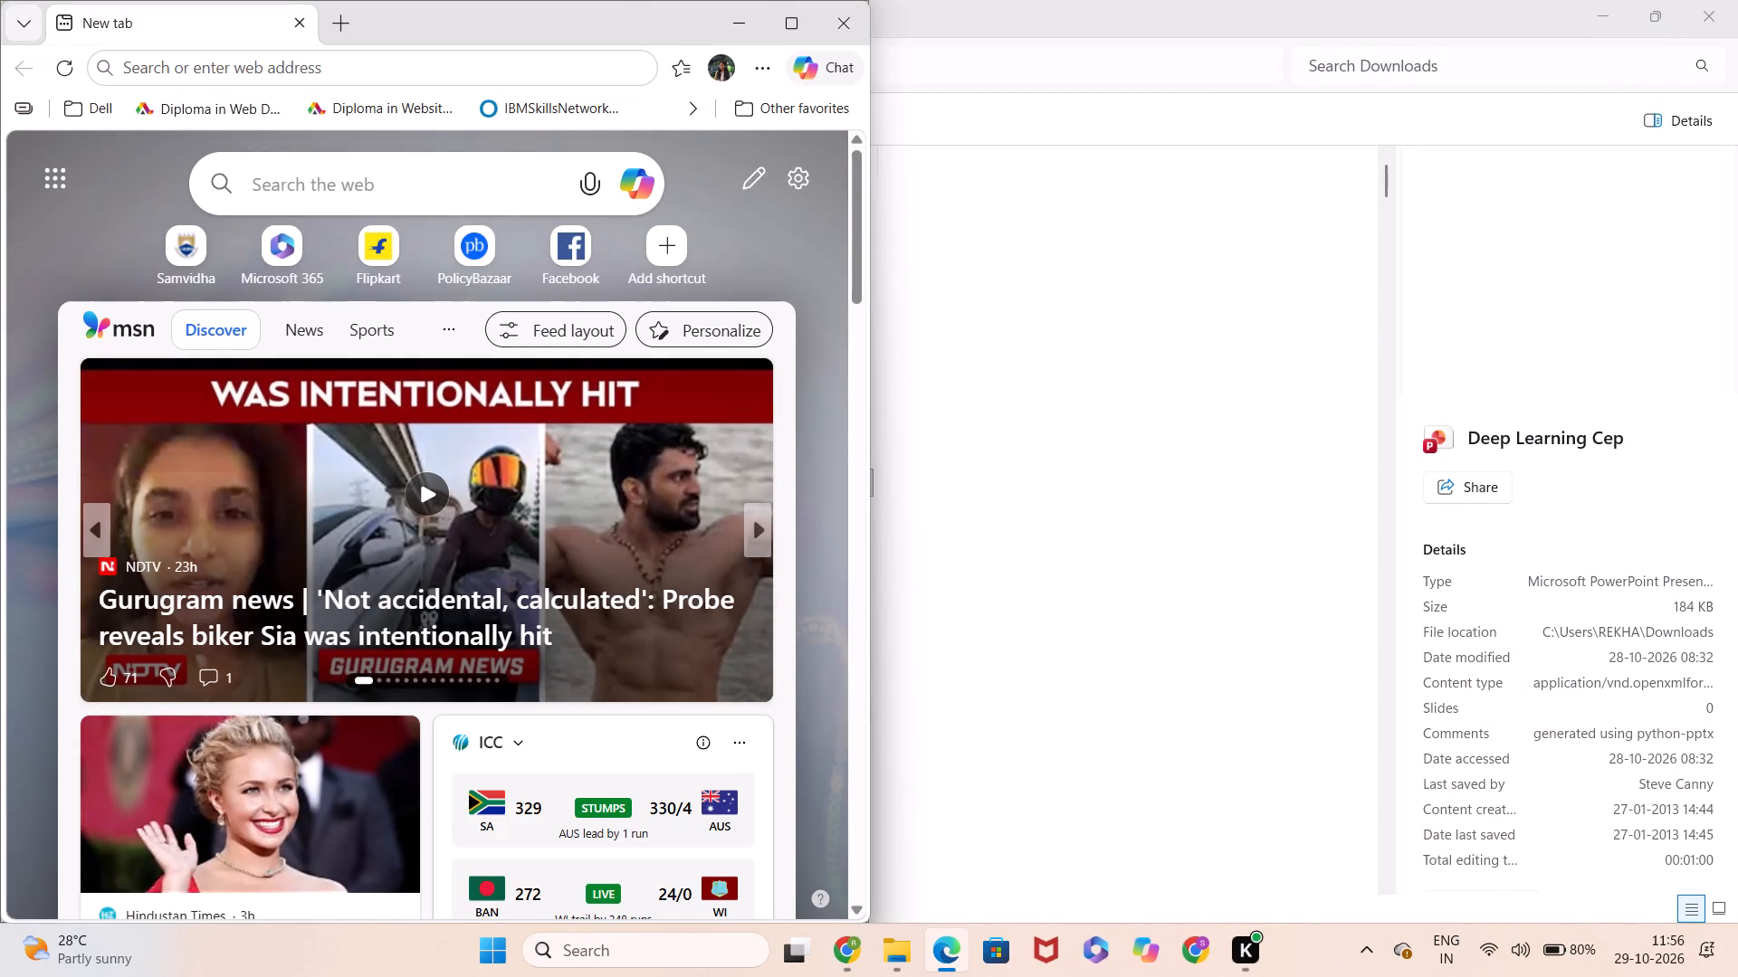
type("samvidha")
key("Return")
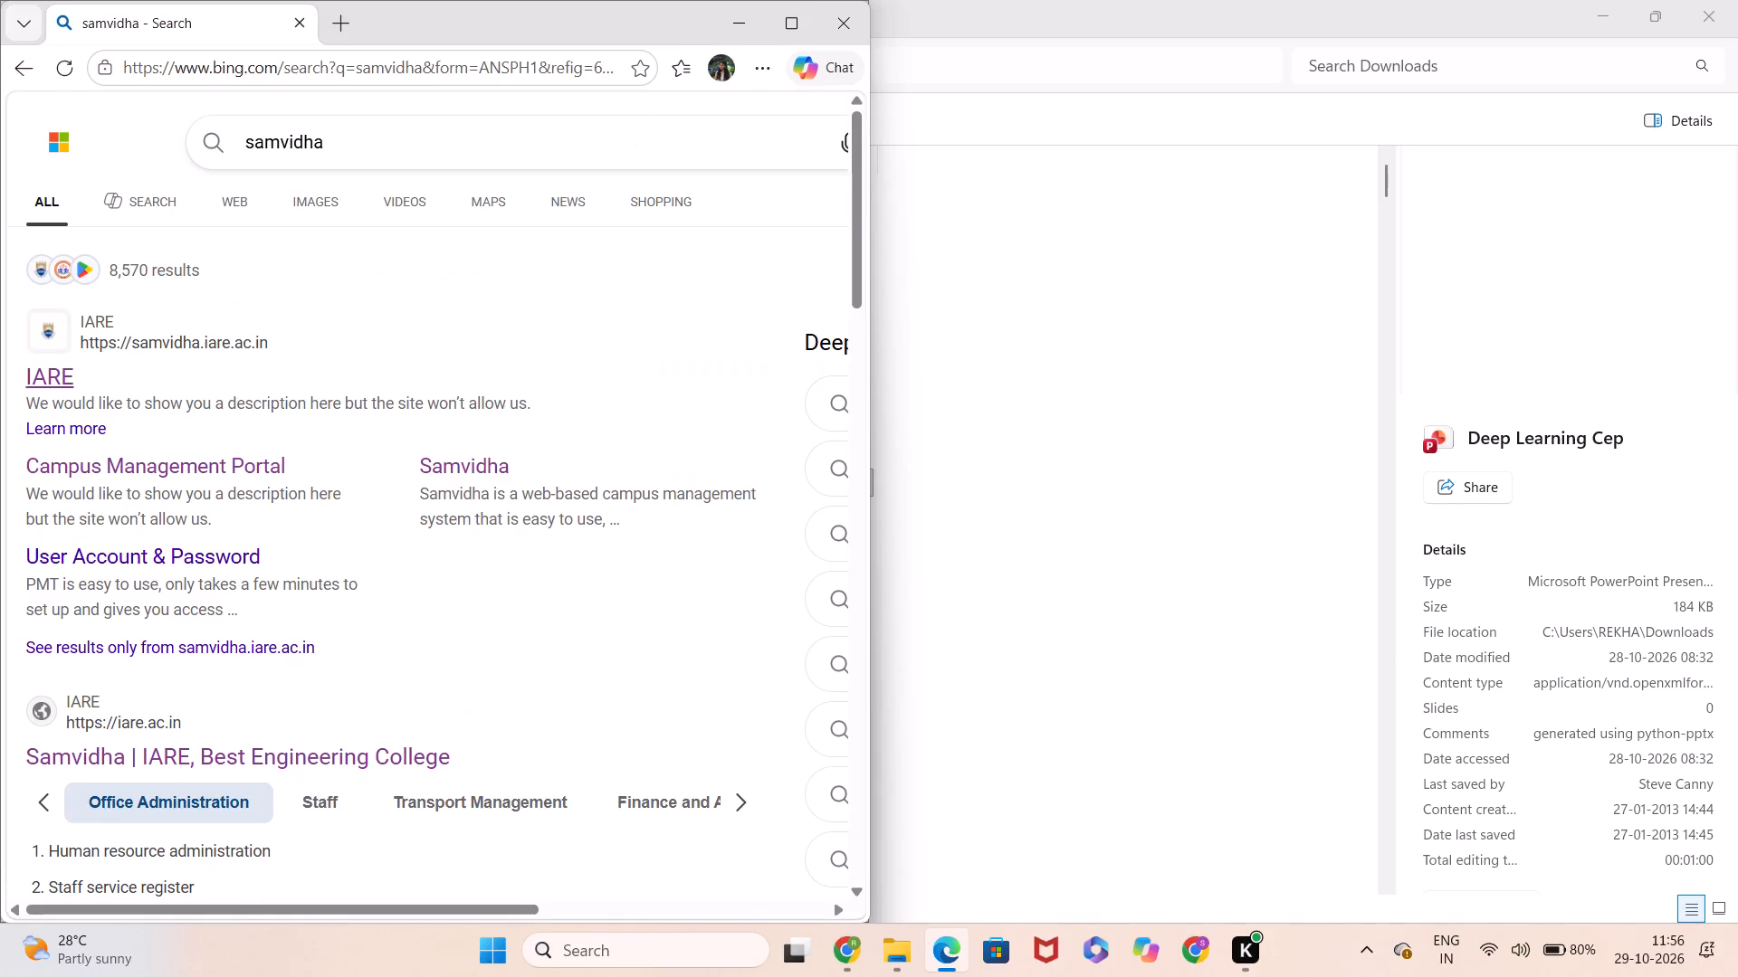
left_click(200, 457)
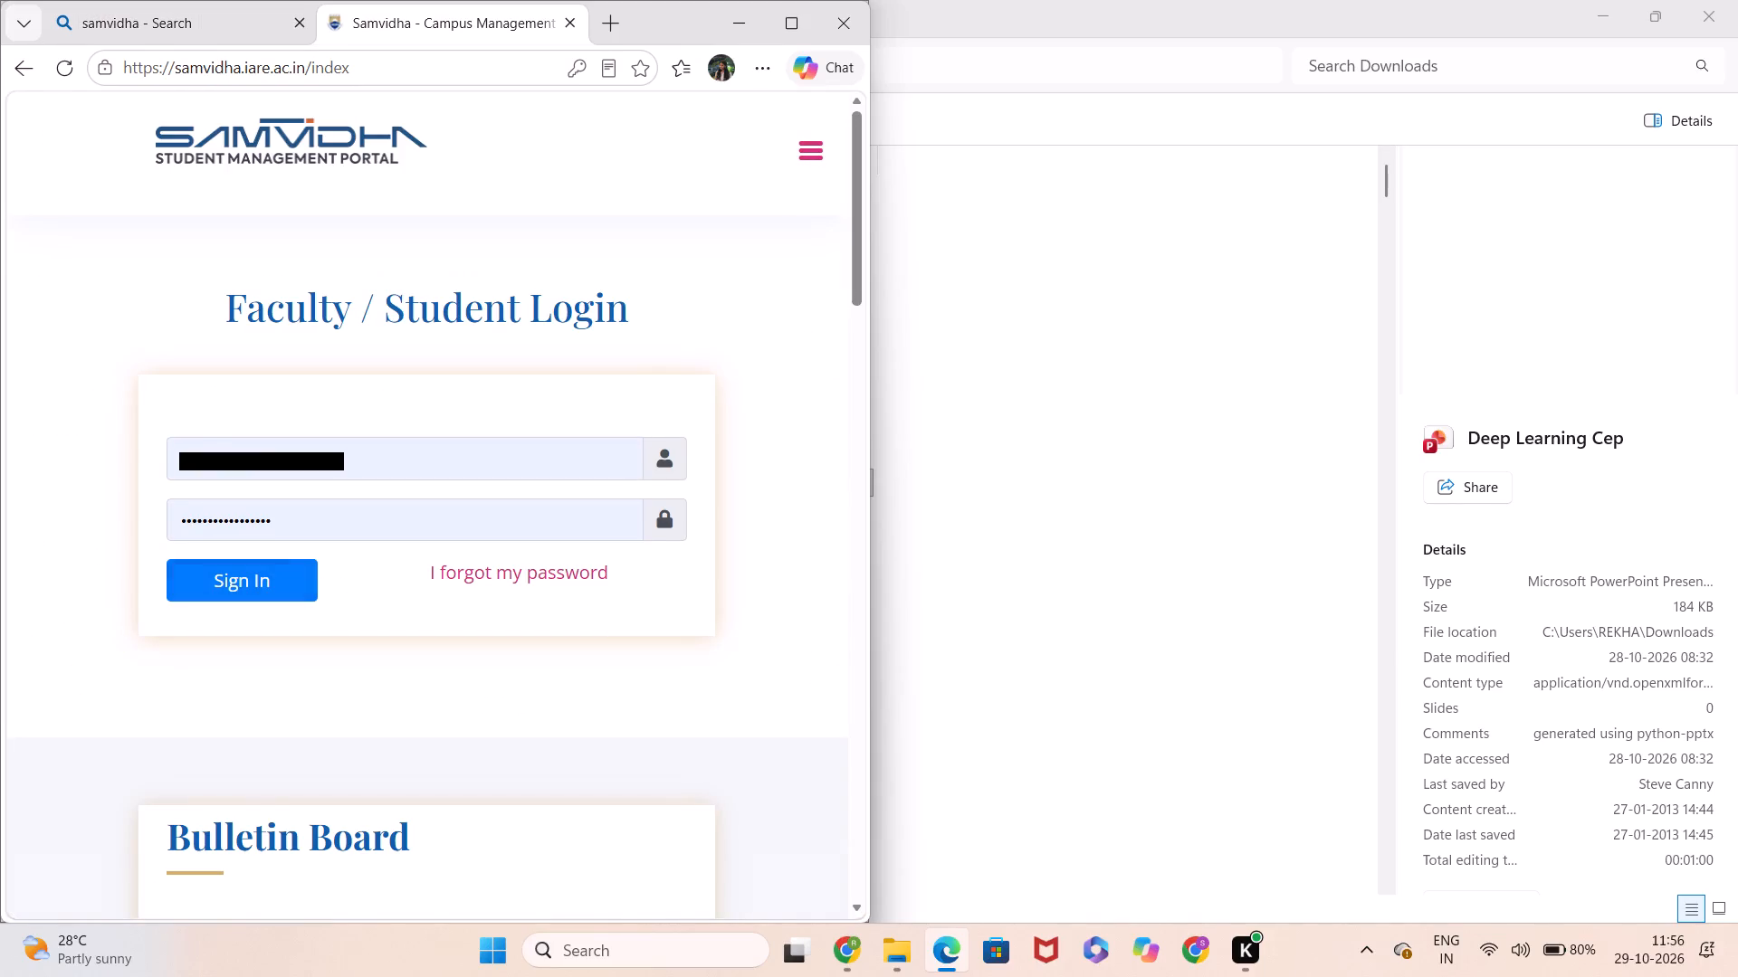
left_click(261, 590)
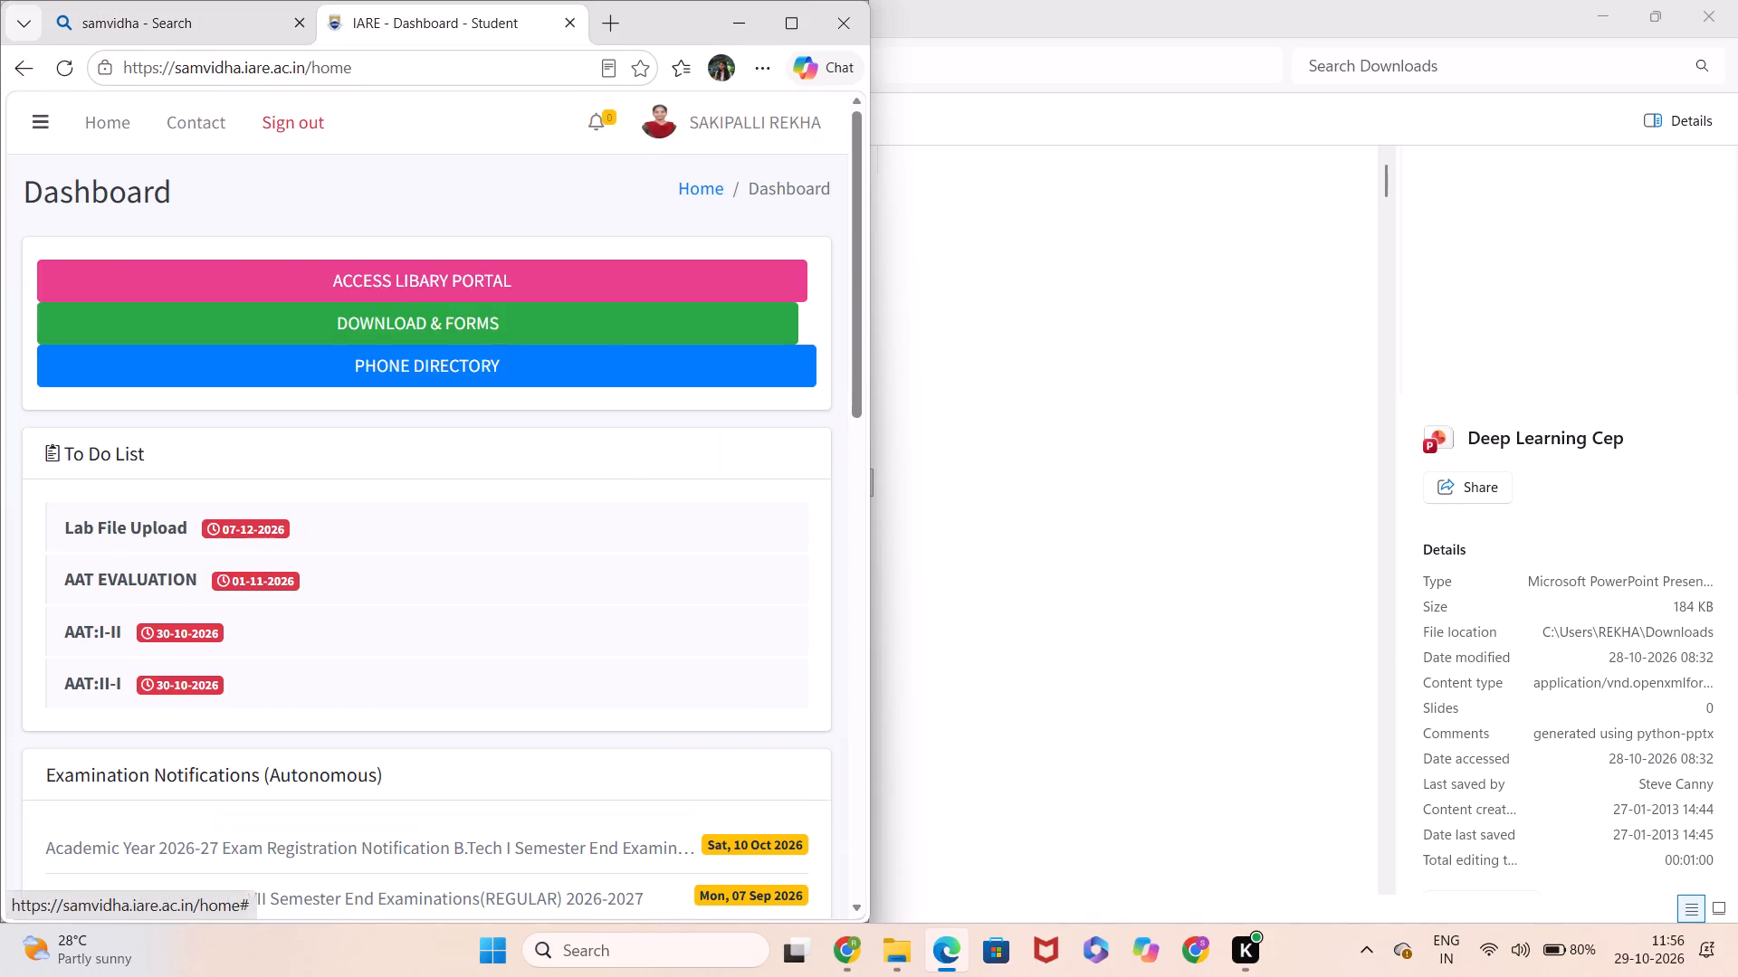
Open the AAT-II upload page in the student portal.
left_click(31, 141)
scroll(176, 655, "down", 4)
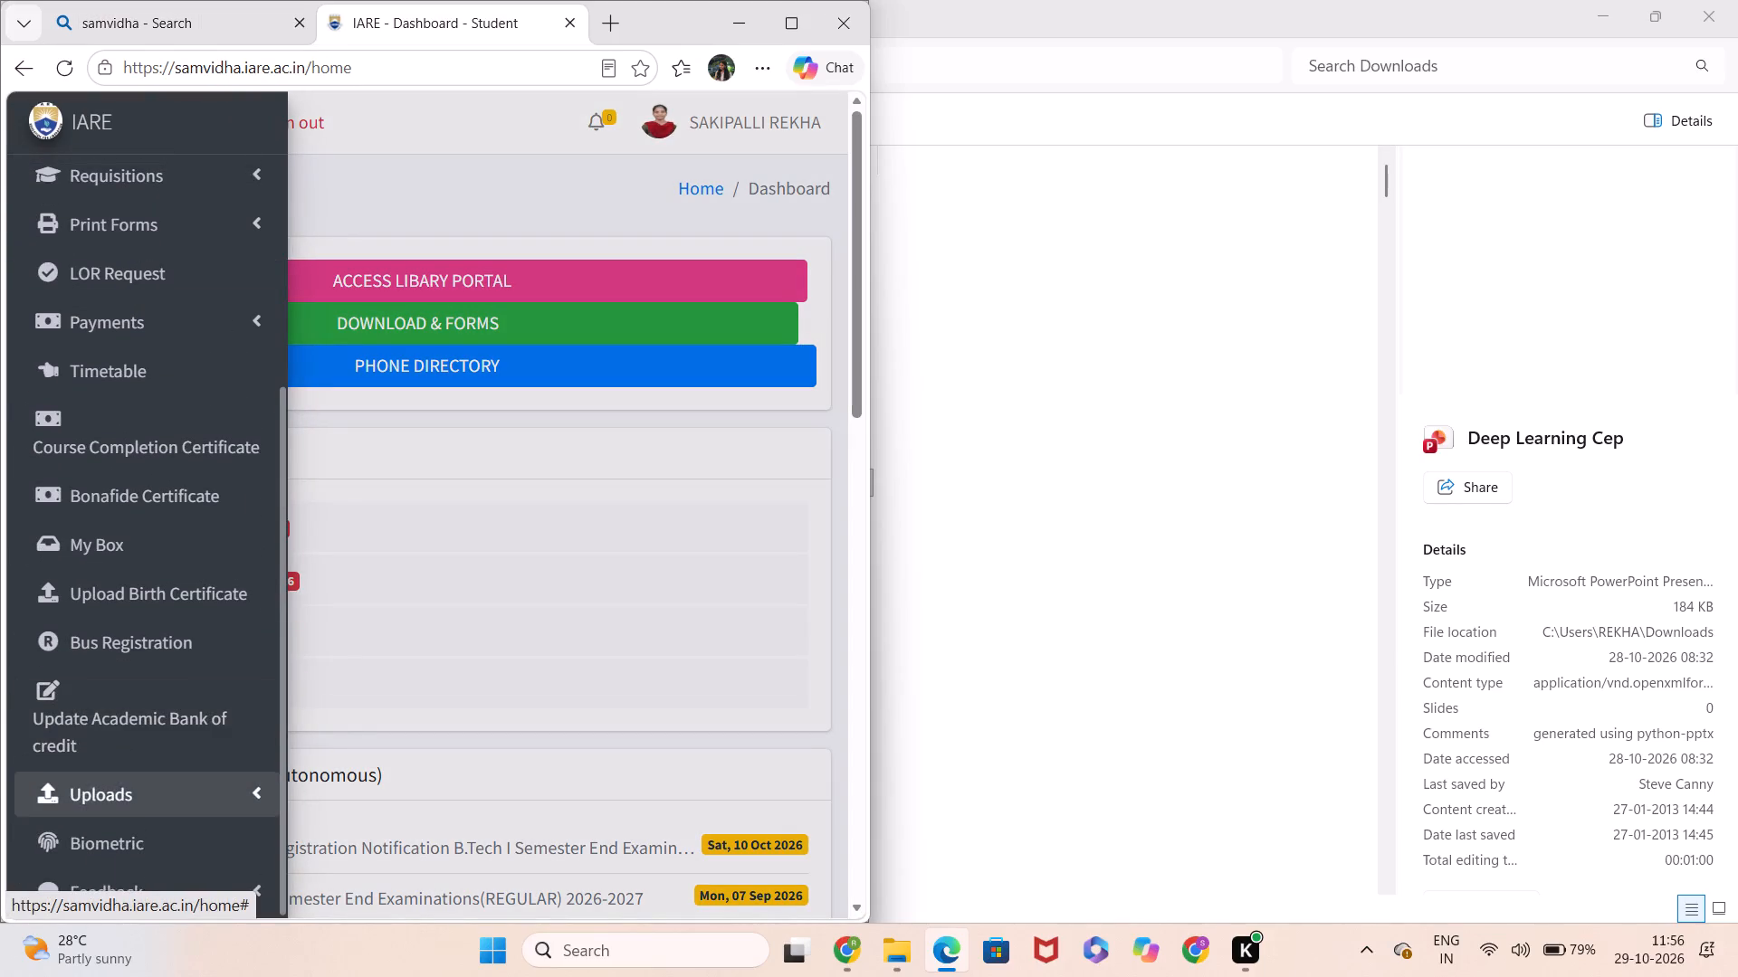
left_click(214, 777)
scroll(214, 777, "down", 4)
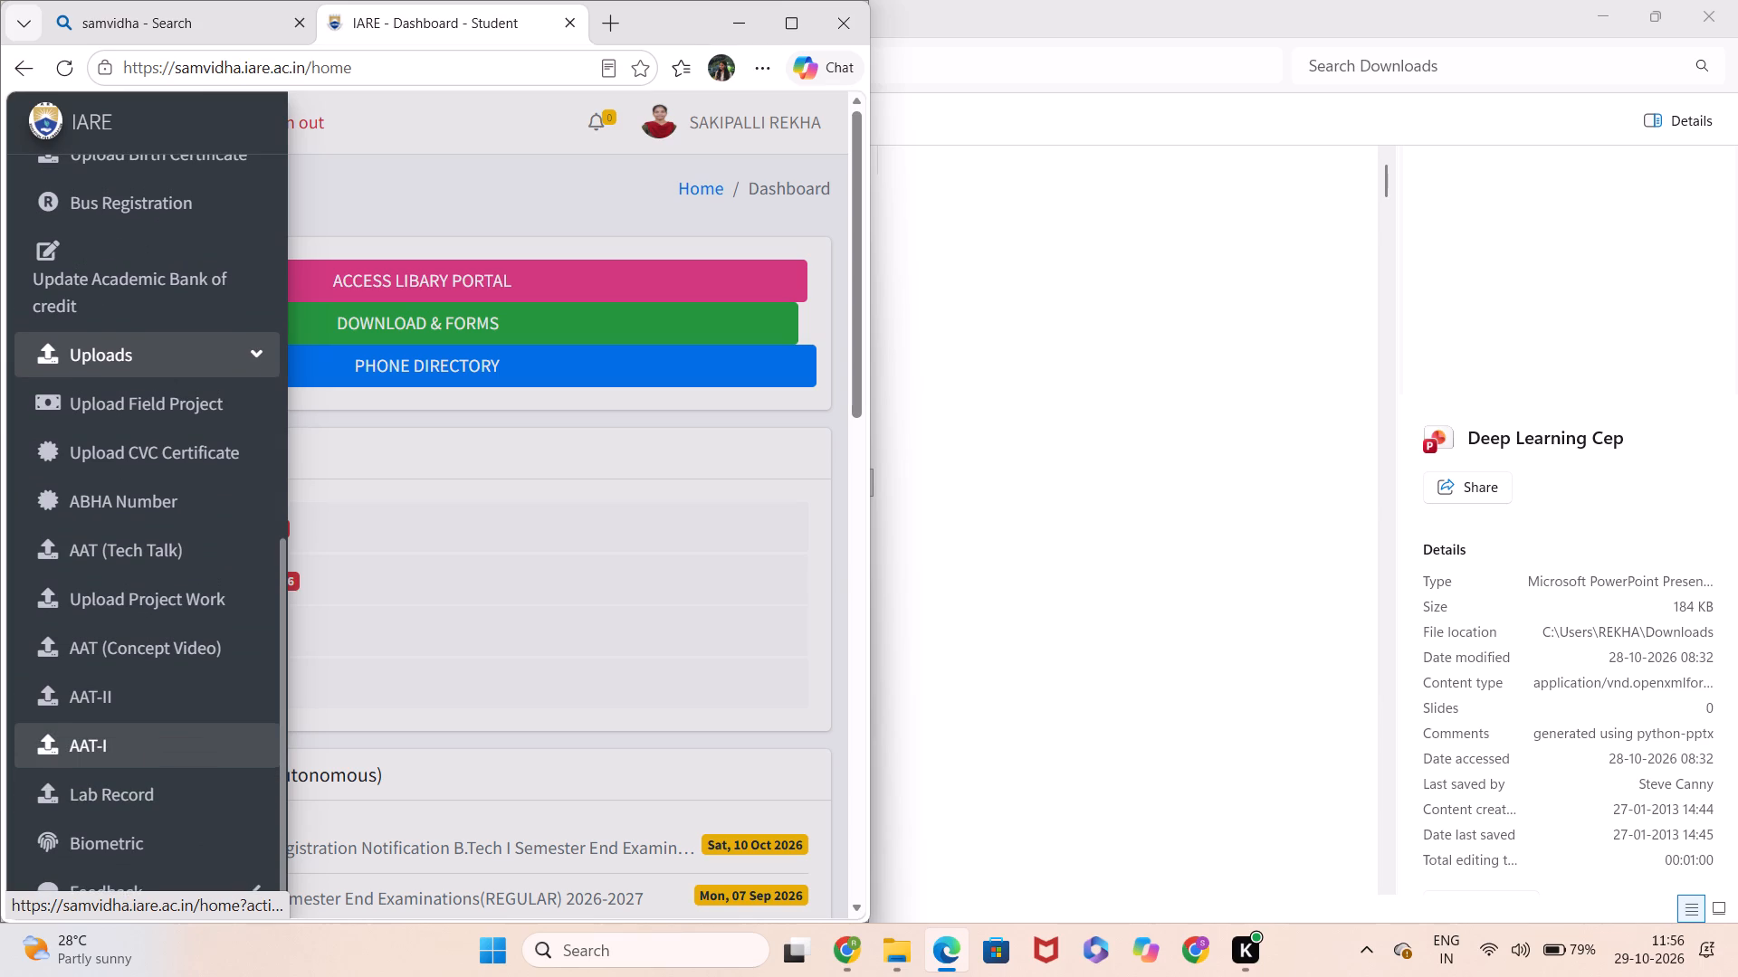
left_click(114, 697)
Get the AAT-II assignment question for Language Modeling (ACAD40), then for Deep Learning (ACAD22), dismissing the notice each time.
left_click(716, 429)
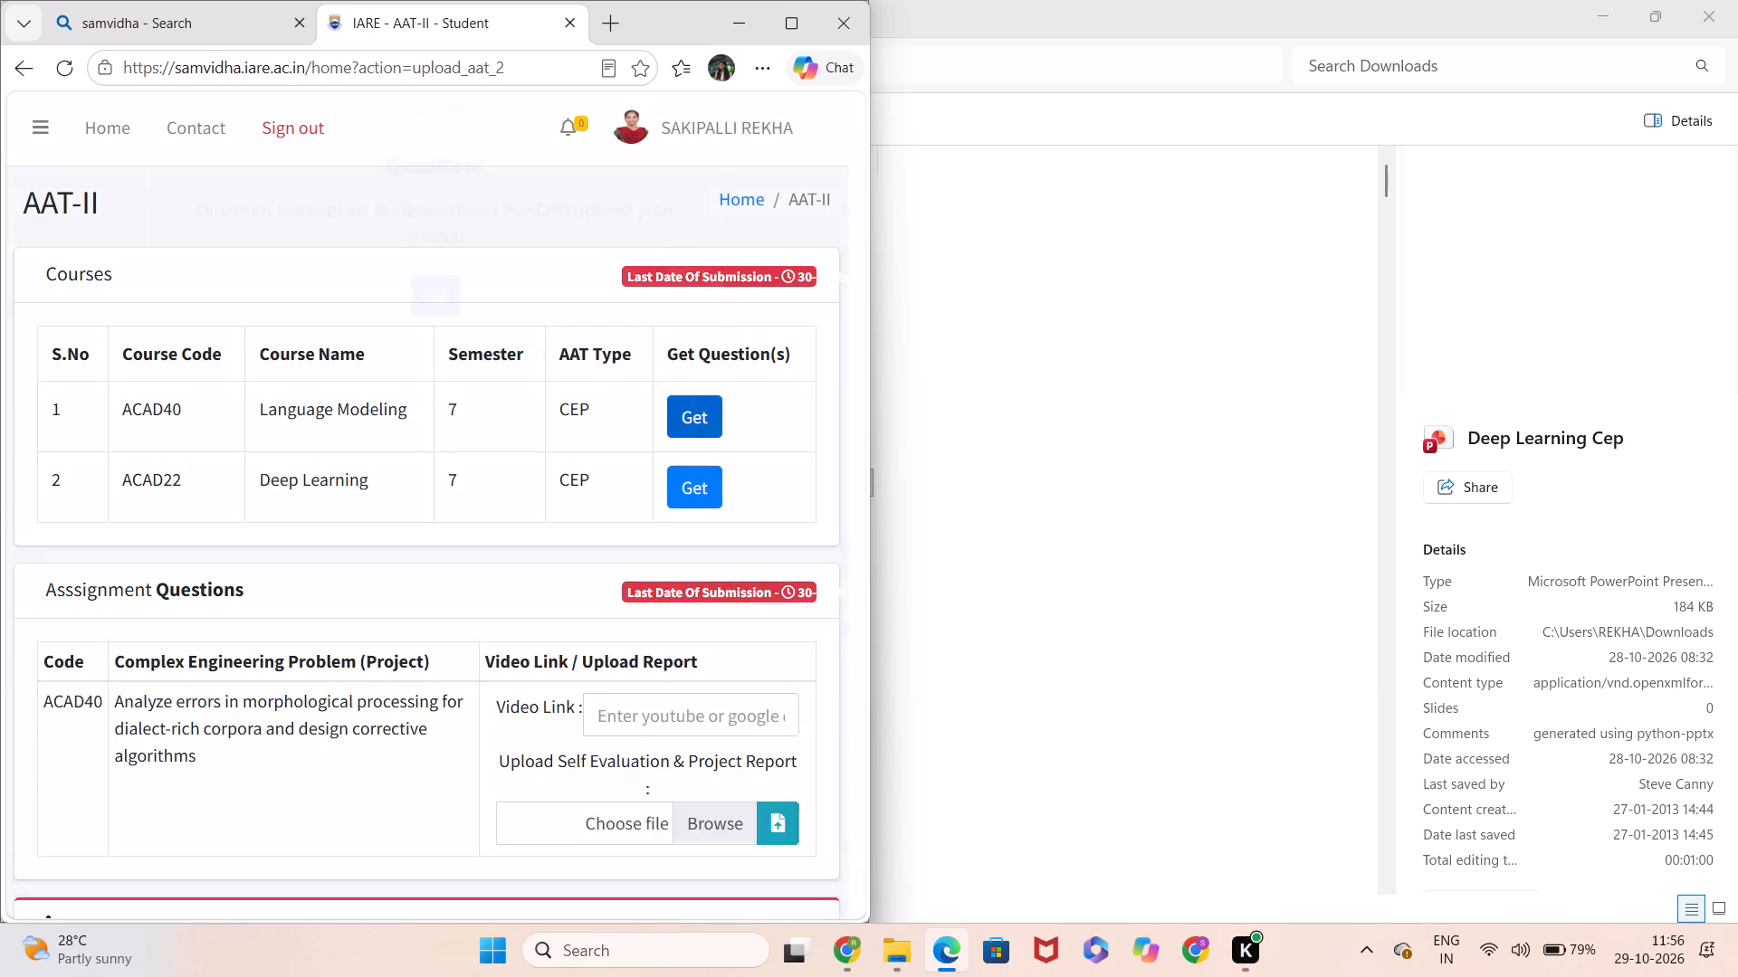
left_click(427, 636)
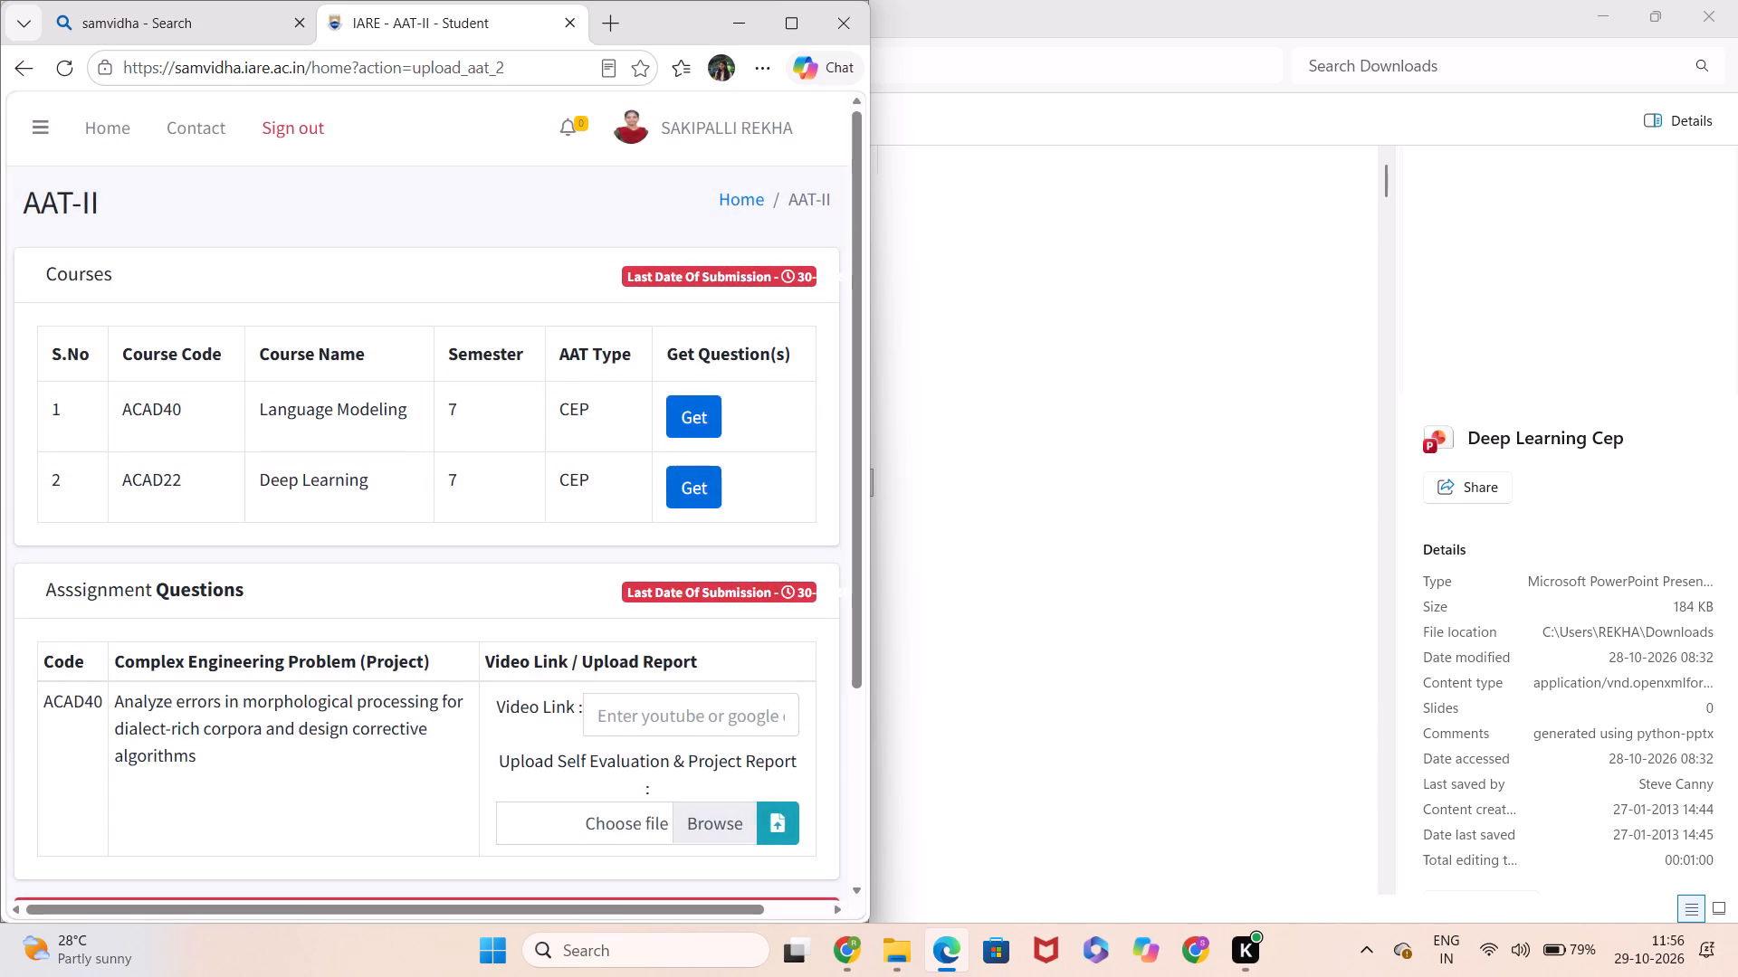
left_click(684, 484)
left_click(452, 643)
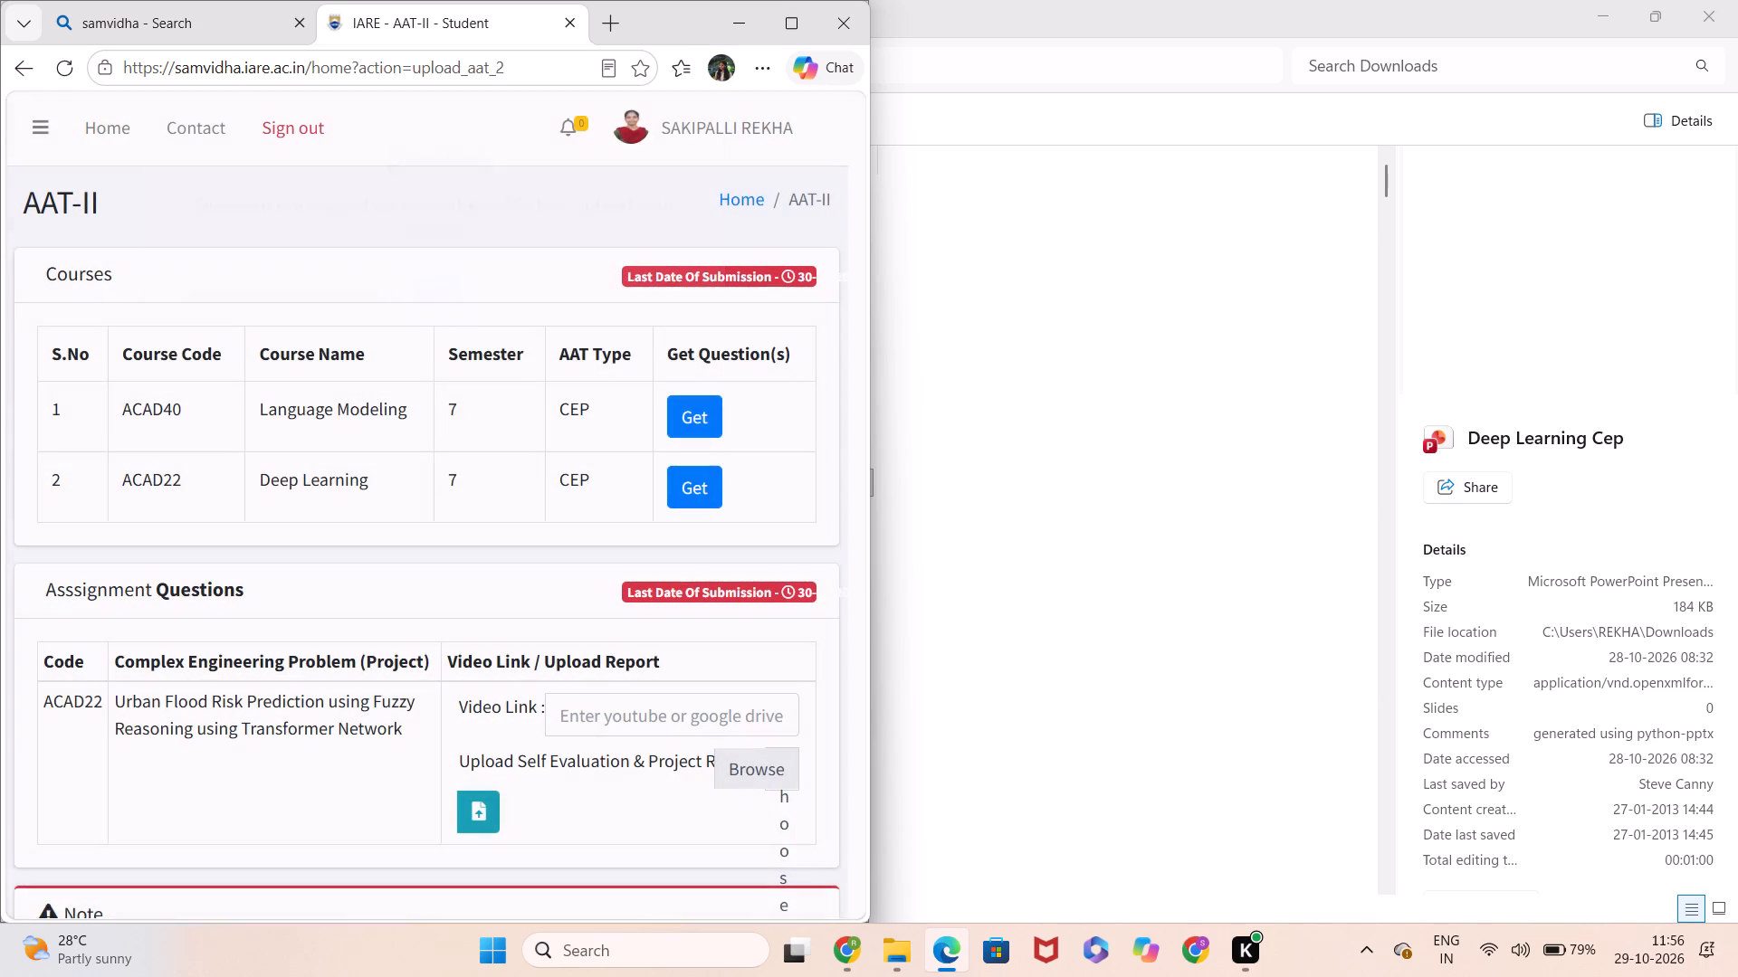
Switch to the Google Chrome profile for the student account, open Google Drive and maximize the window.
left_click(1189, 945)
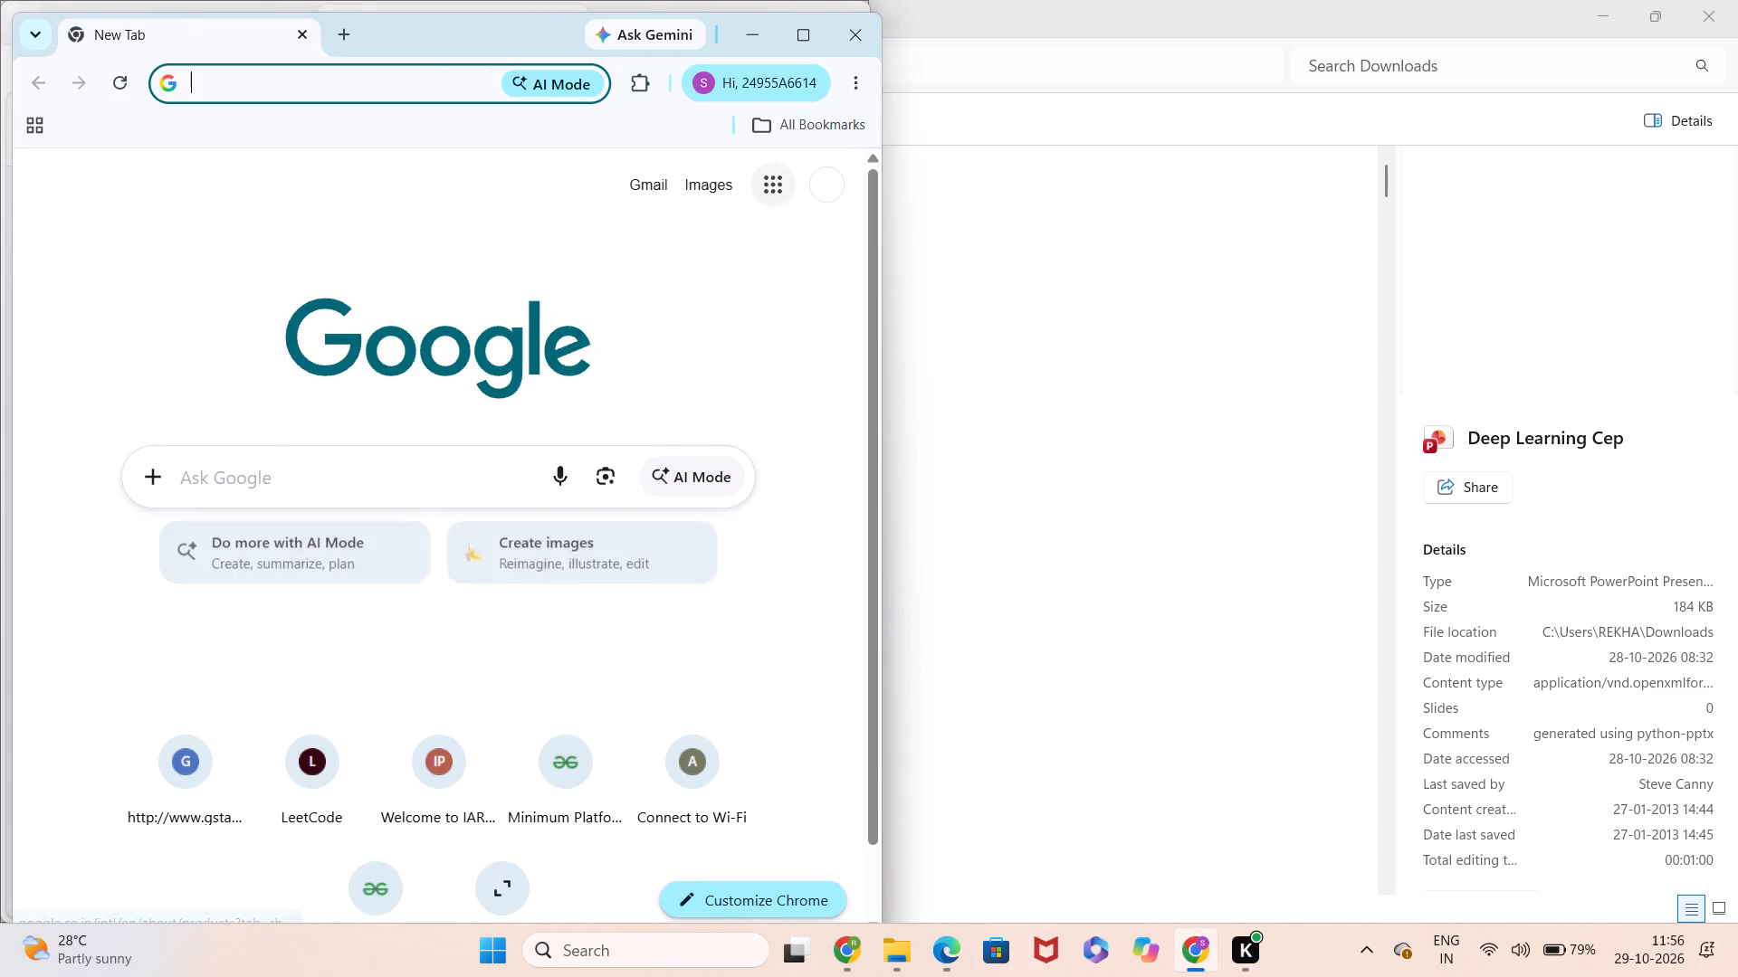
left_click(769, 192)
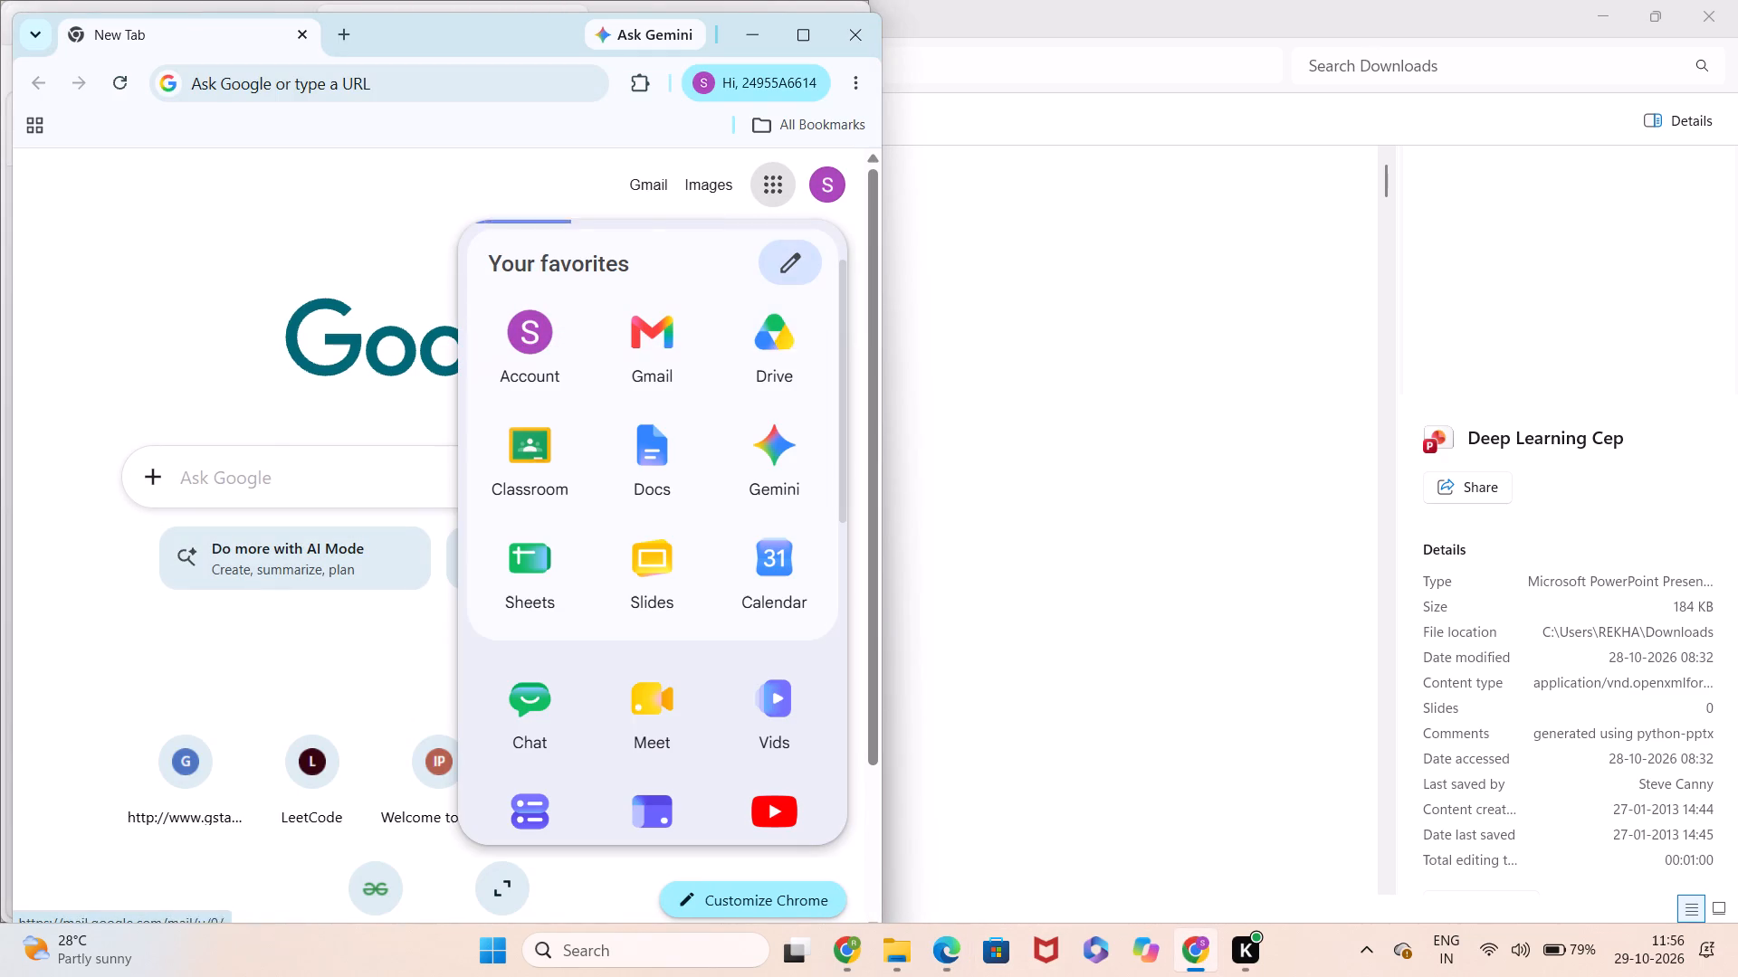
left_click(759, 337)
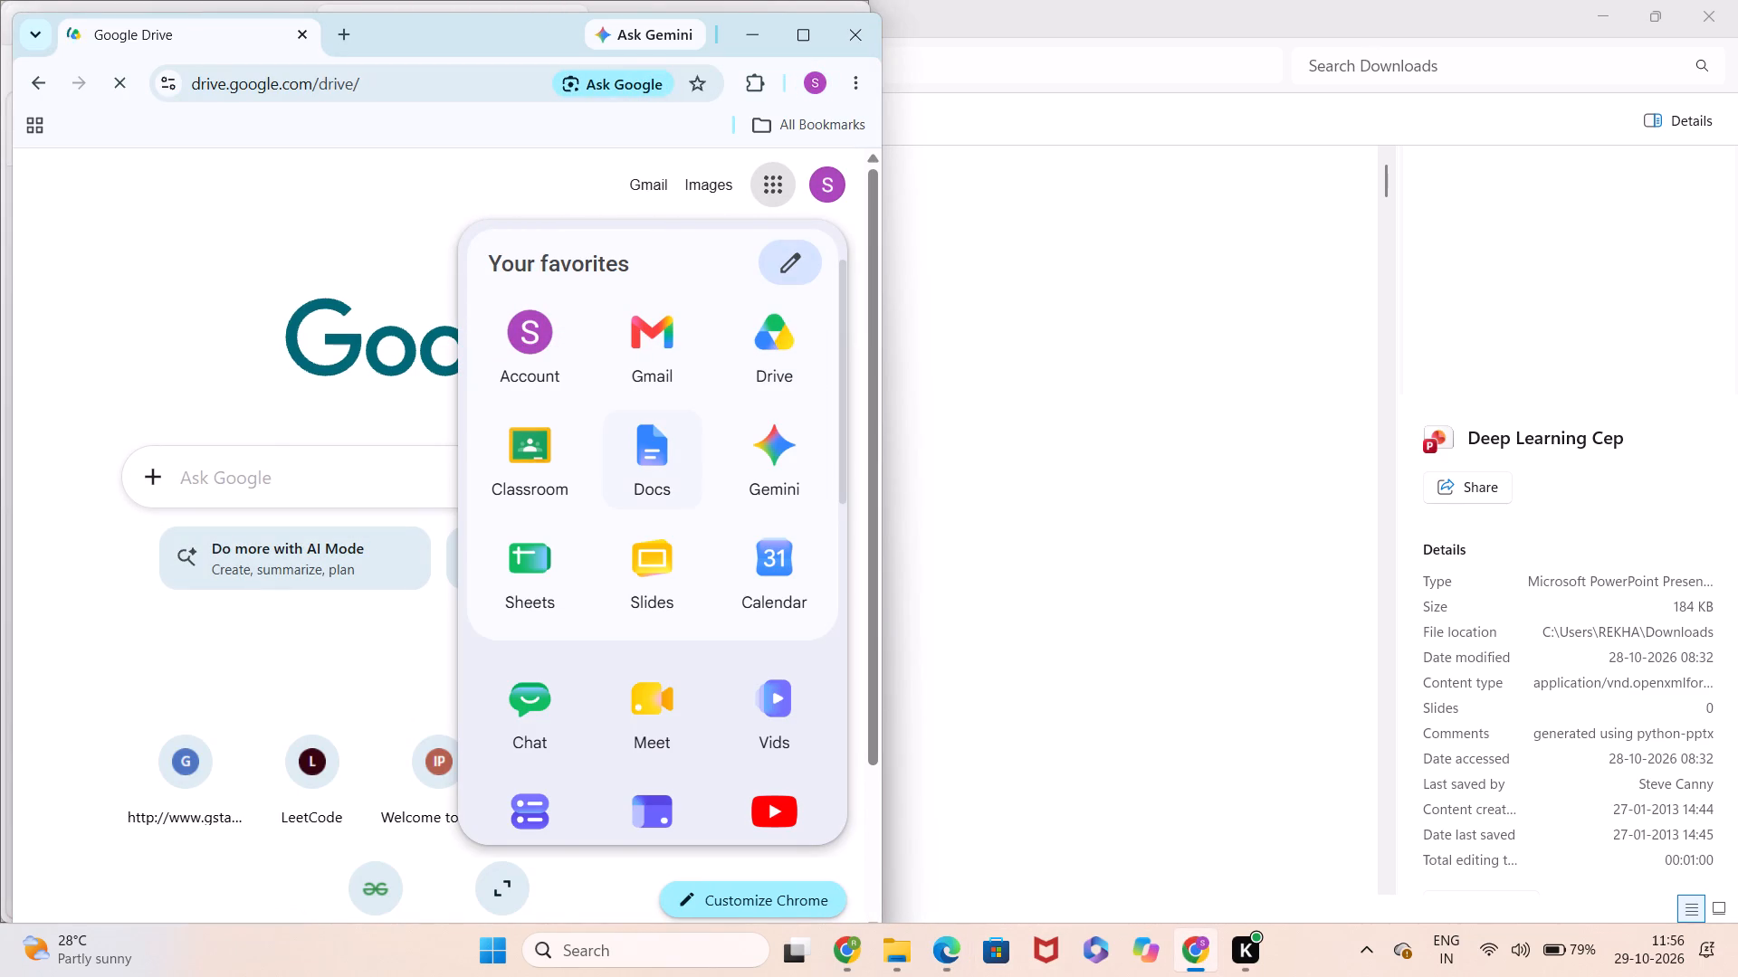
left_click(102, 273)
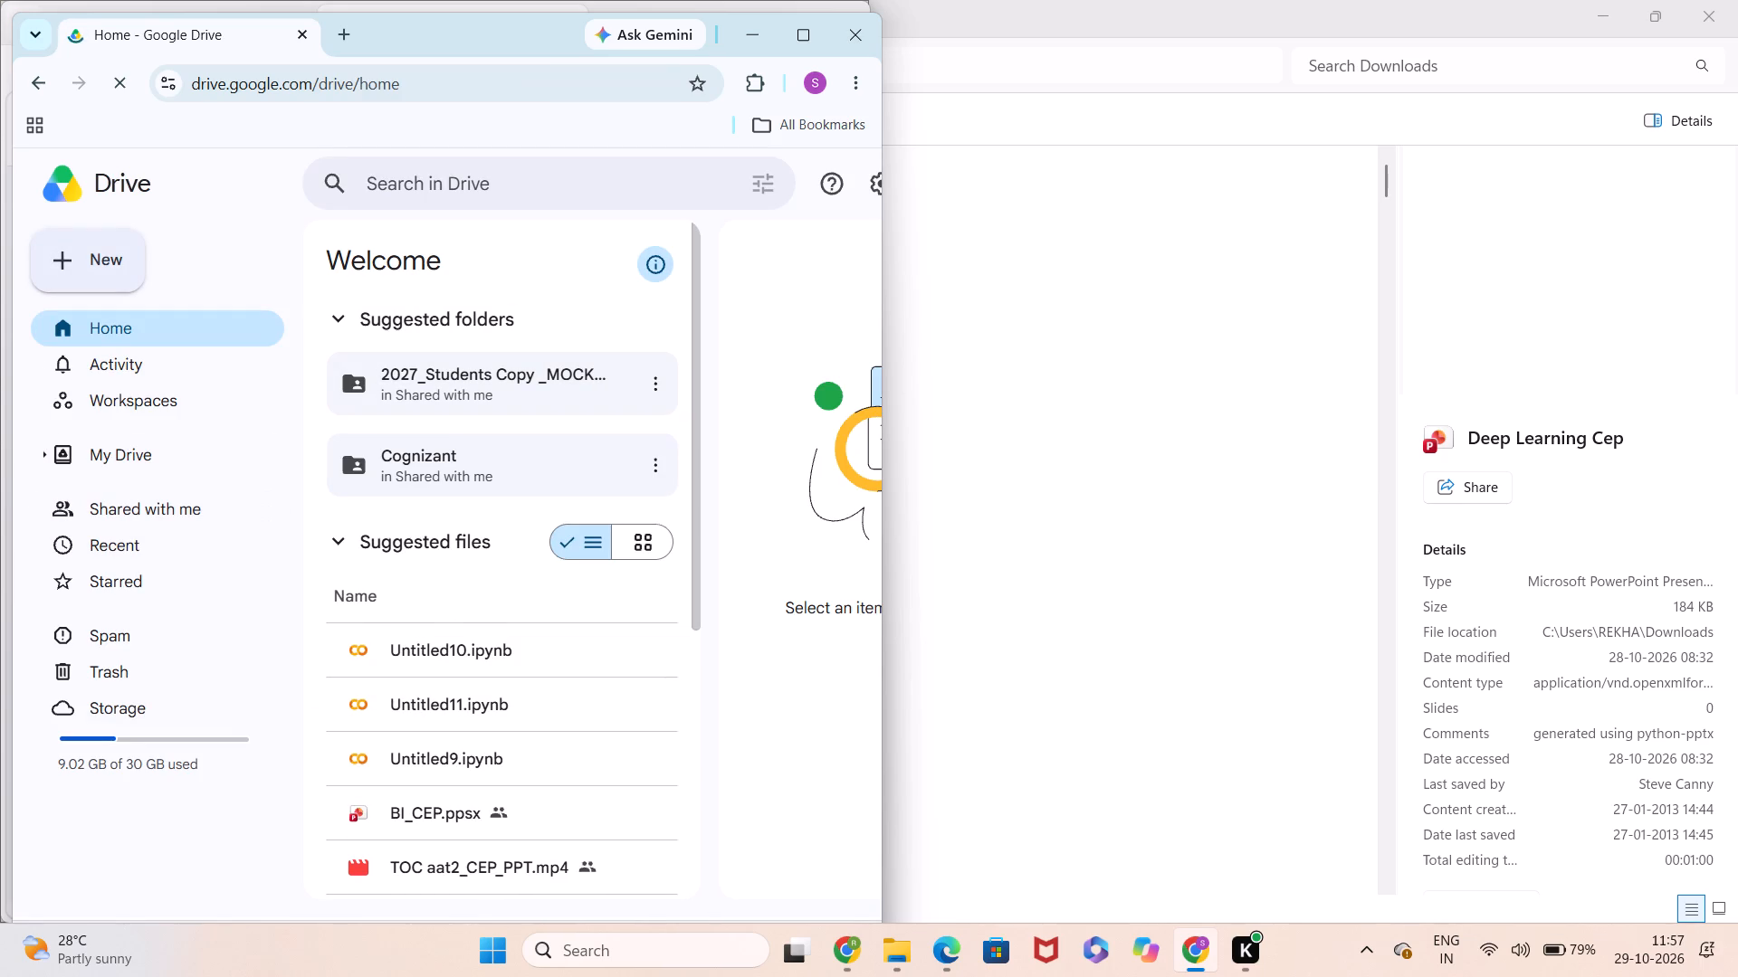
left_click(803, 47)
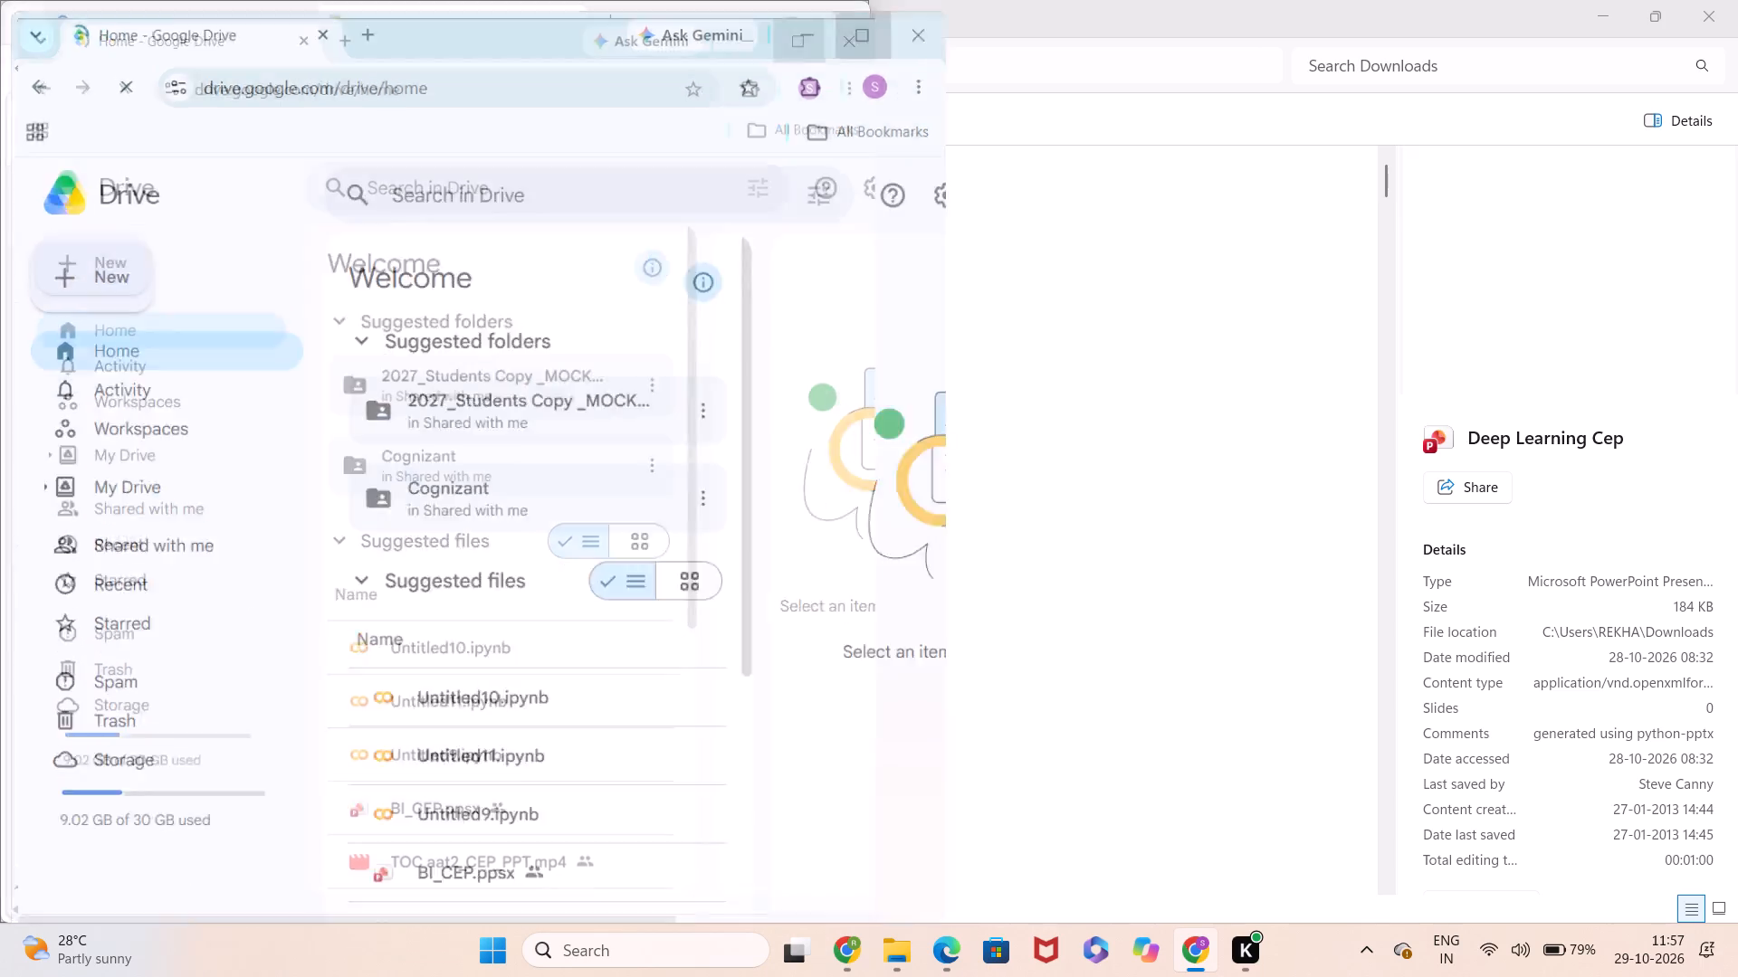
Upload today's Deep Learning Cep PowerPoint Show from the Downloads folder to Google Drive.
left_click(73, 264)
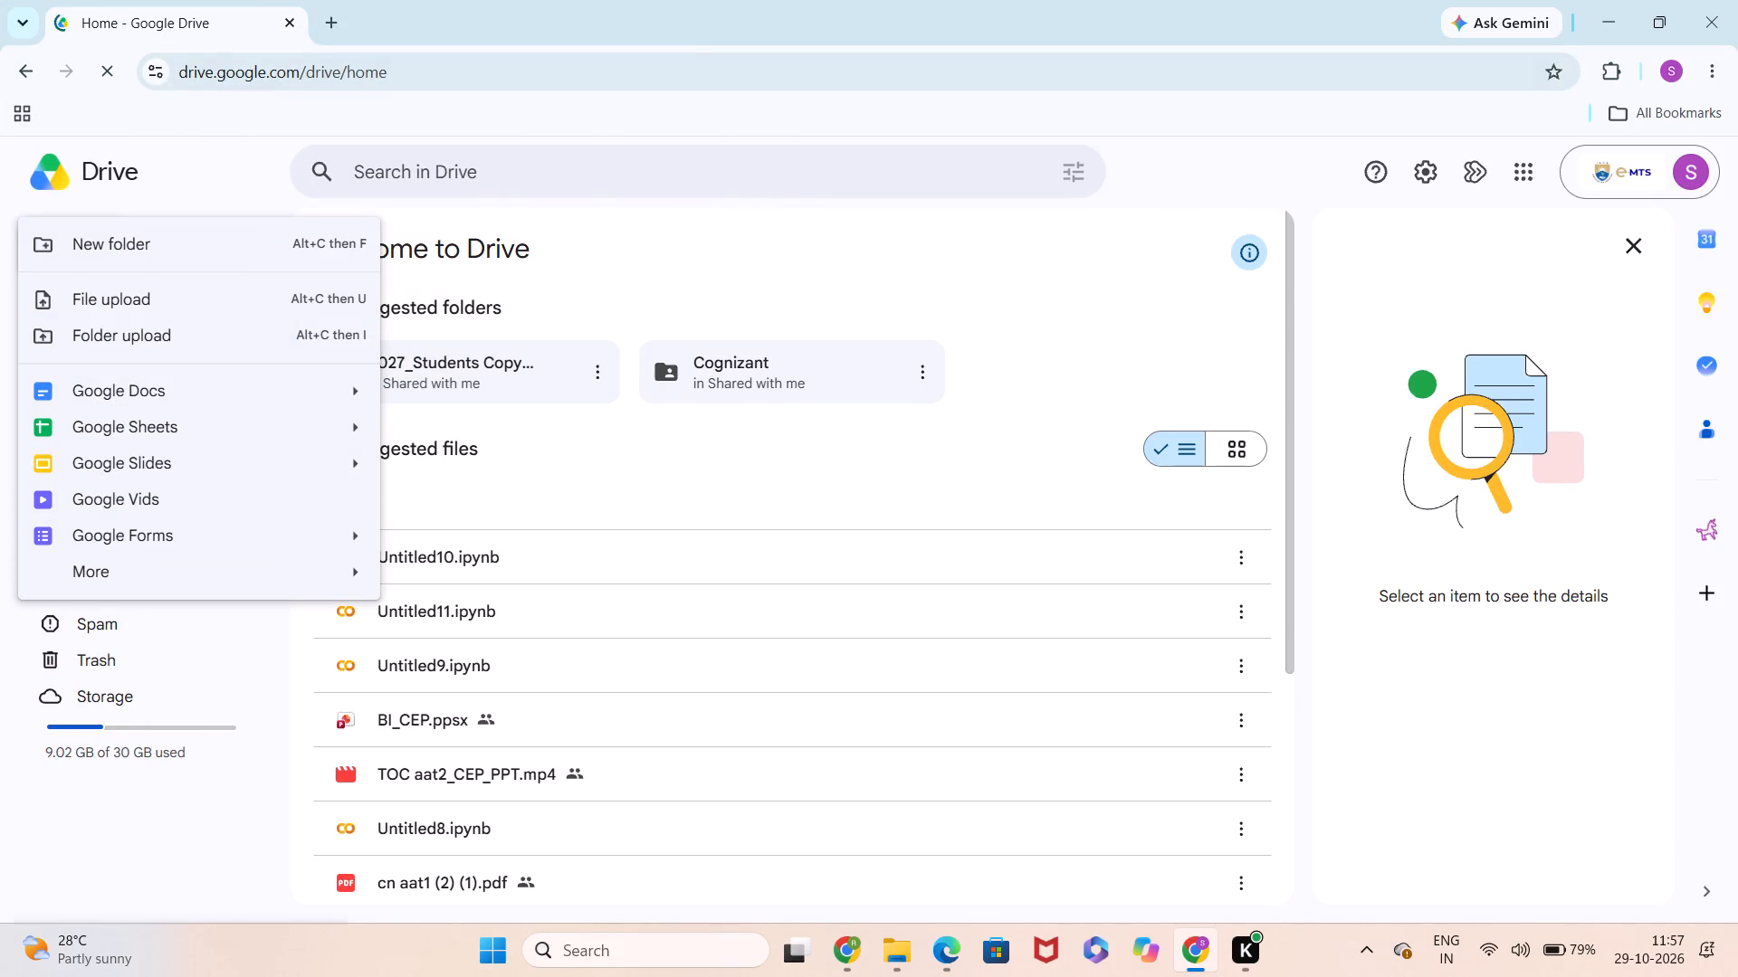
left_click(192, 303)
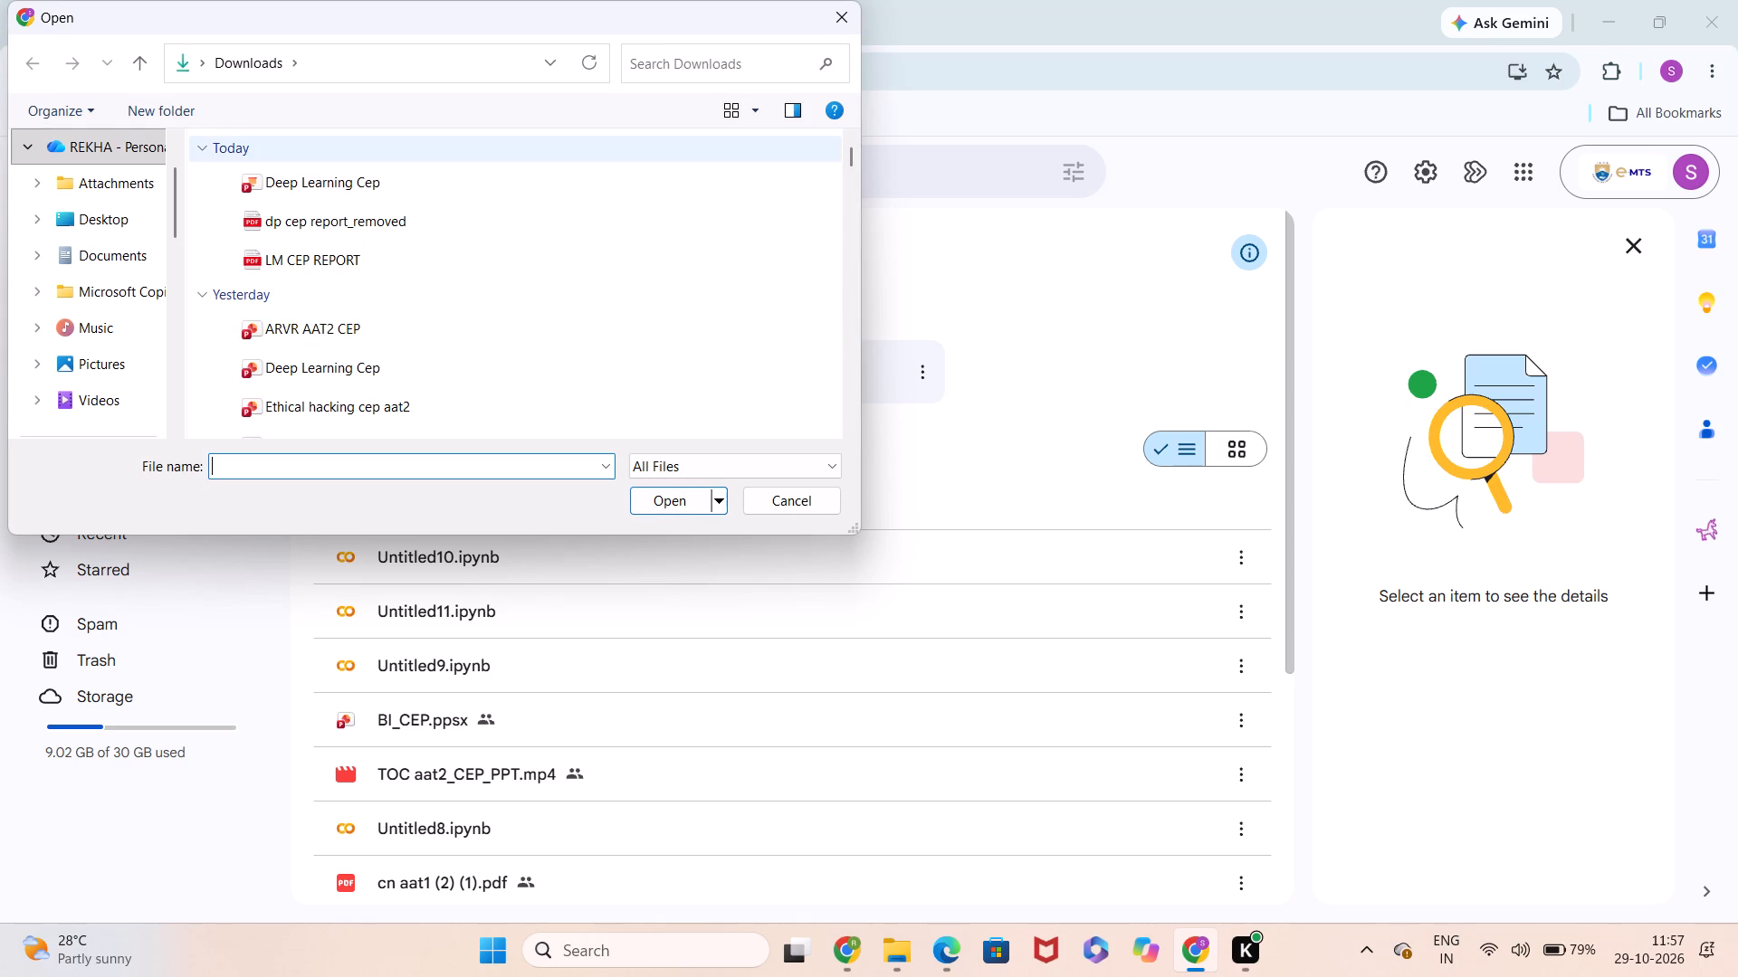
left_click(441, 171)
left_click(665, 507)
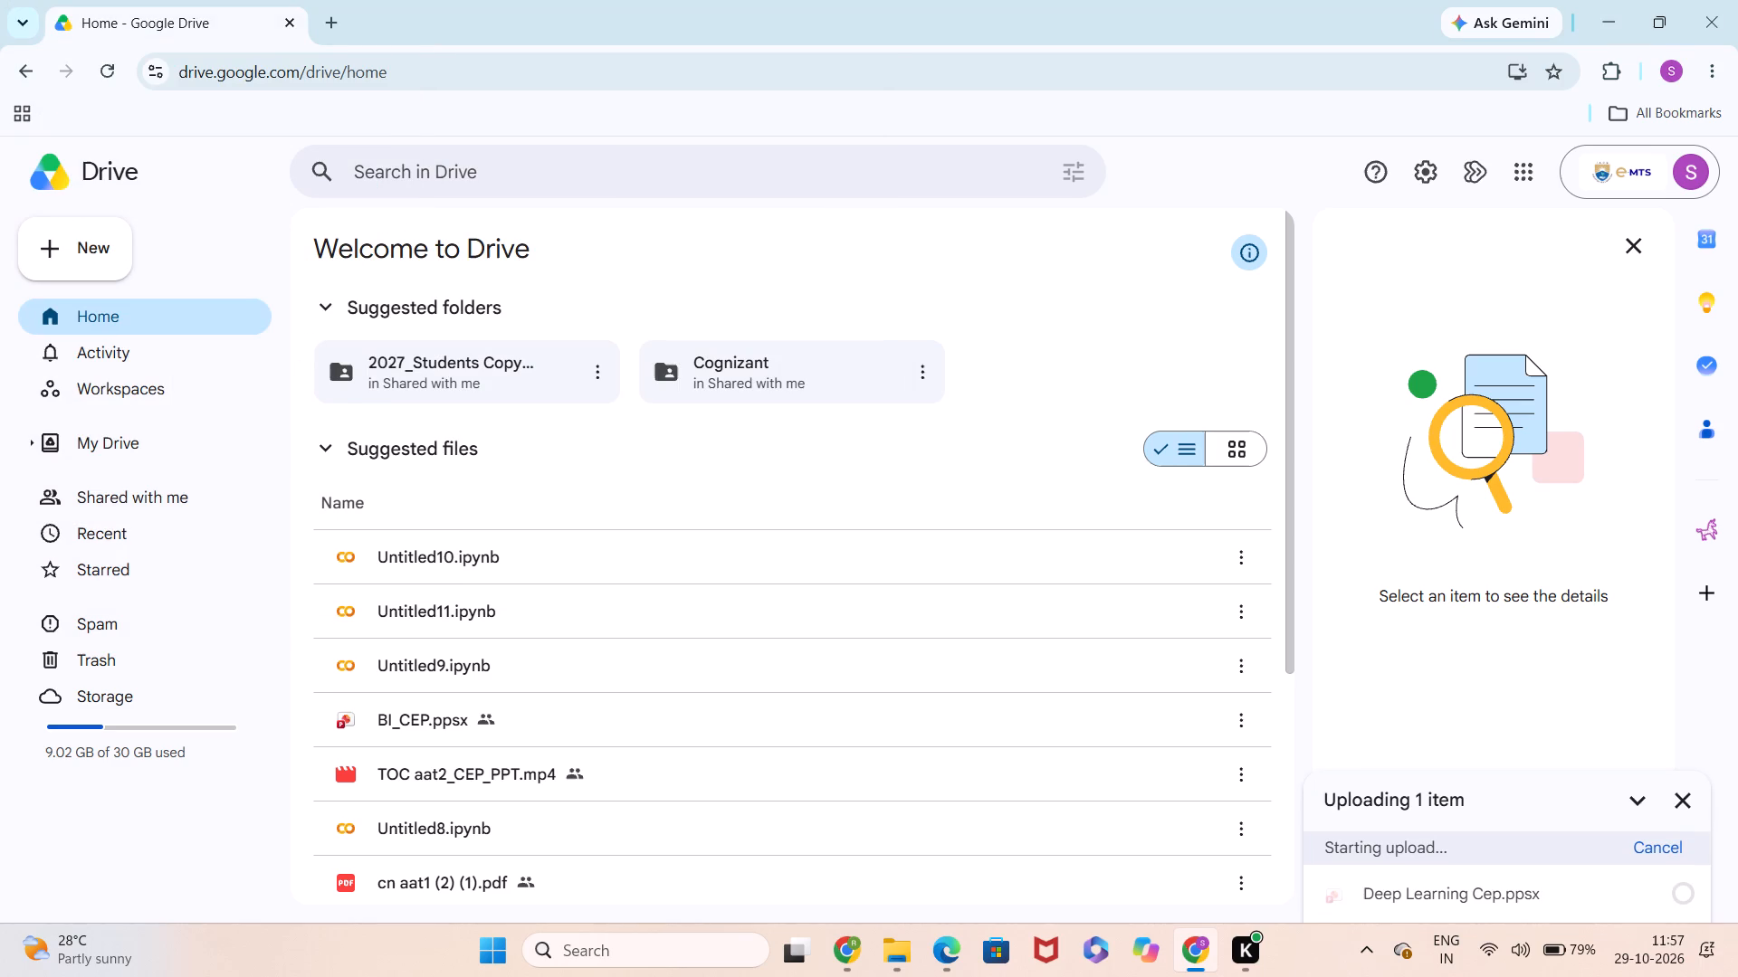
left_click(665, 507)
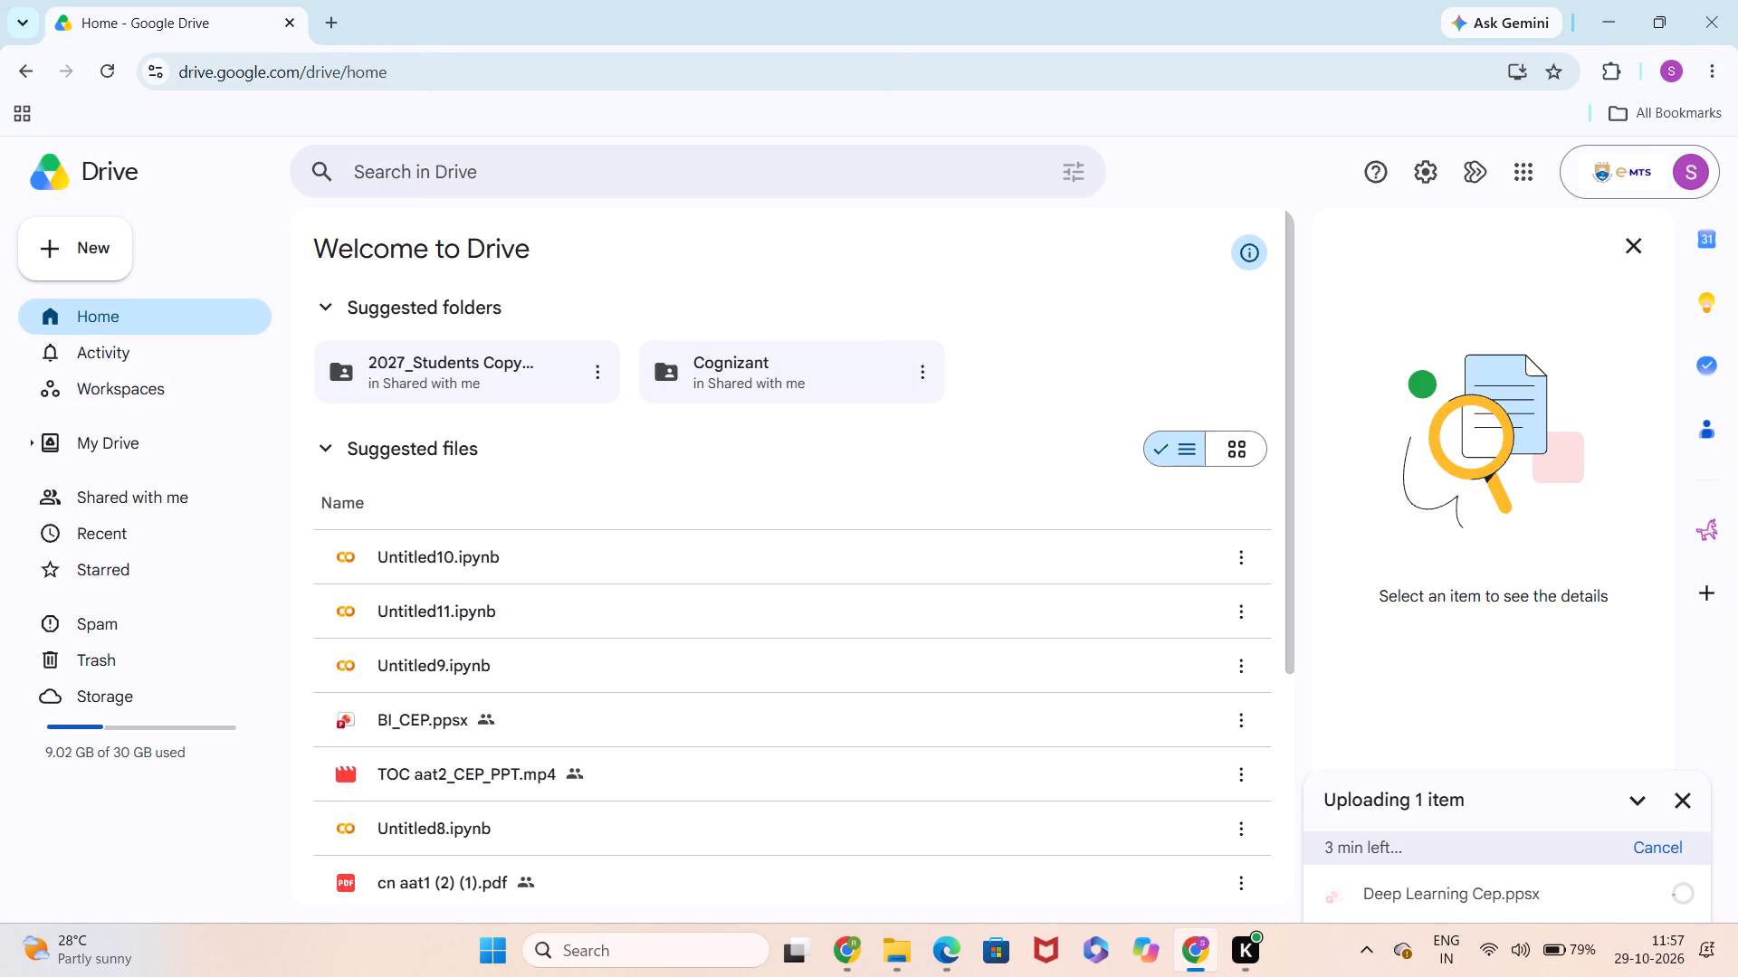